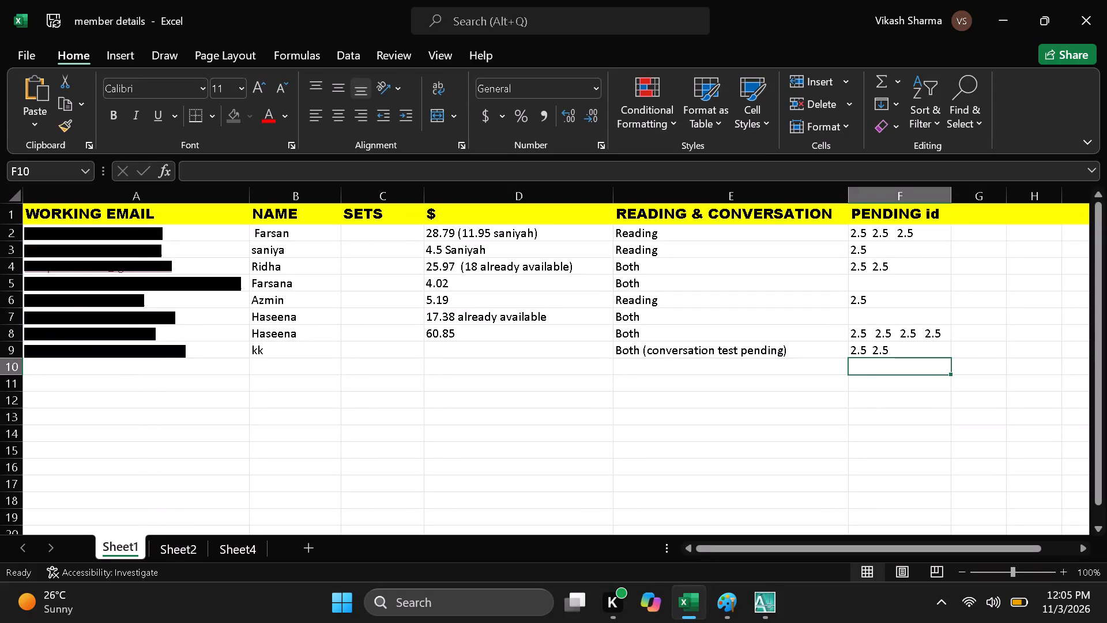
Switch to Sheet2 of the member details workbook to view its member list.
{"action": "left_click", "coordinate": [186, 545]}
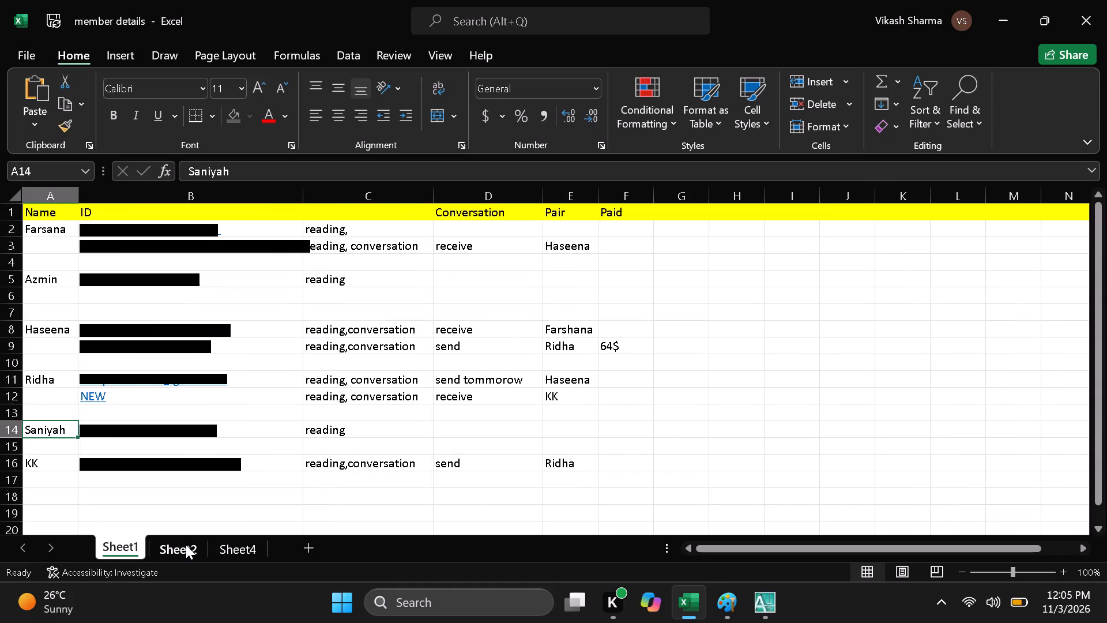
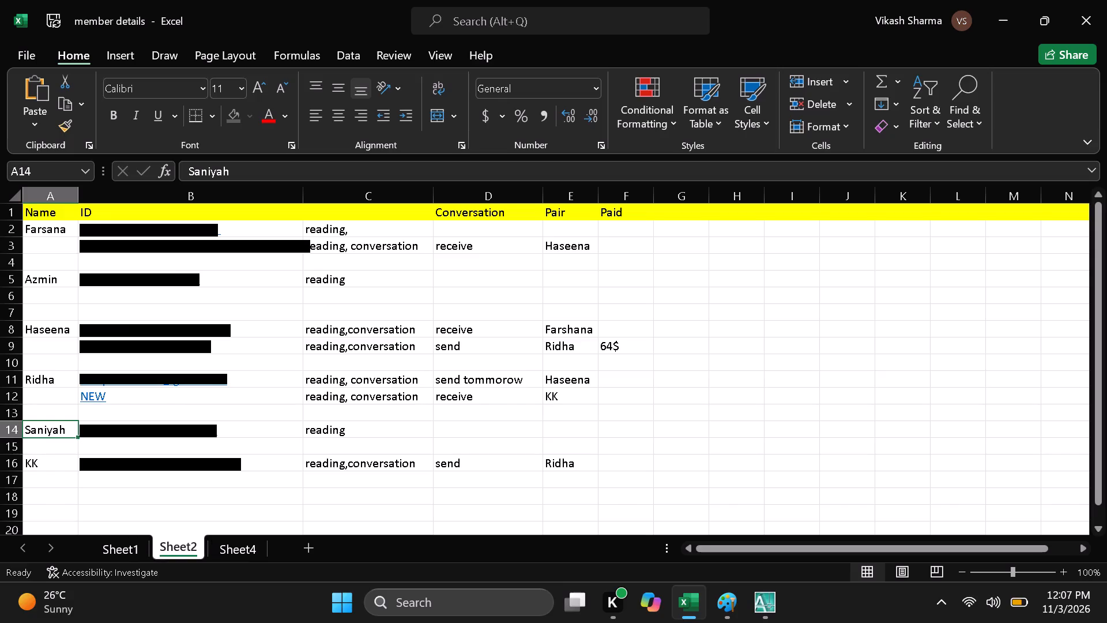
Switch to Sheet1 of the member details workbook to view the working email, amount and pending ID records.
{"action": "left_click", "coordinate": [183, 533]}
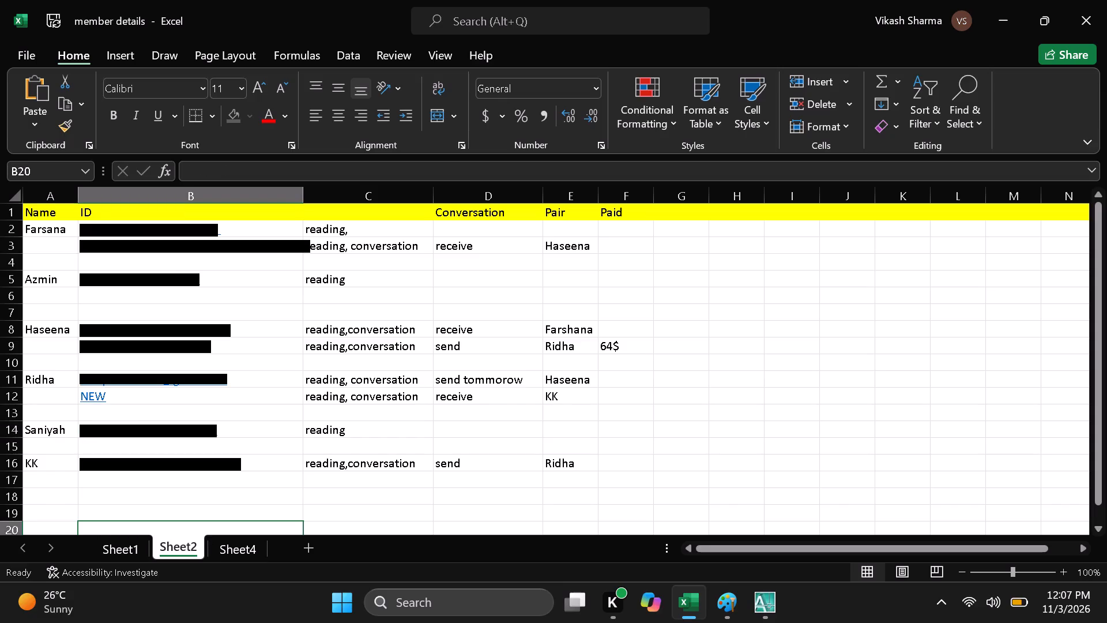
{"action": "left_click", "coordinate": [132, 543]}
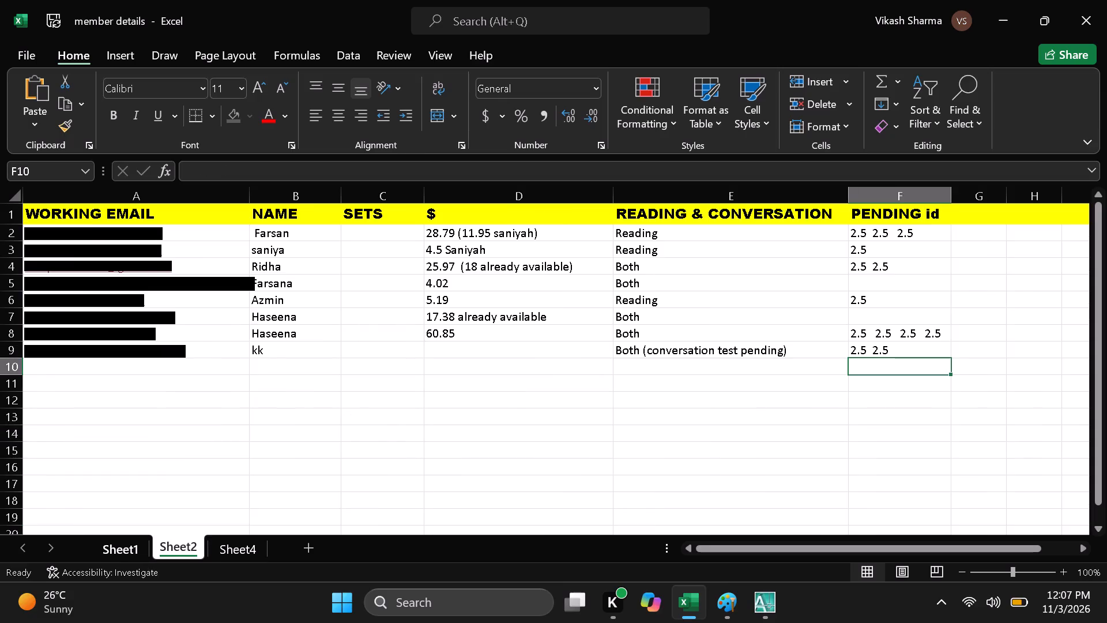
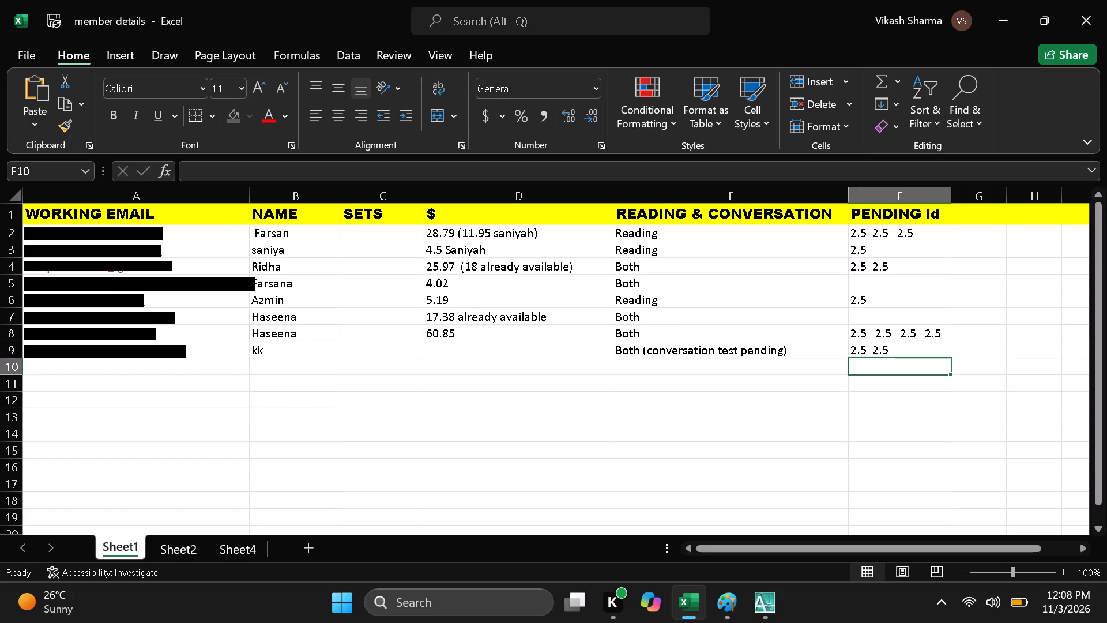
Open Sheet4 to view its contents.
{"action": "left_click", "coordinate": [242, 549]}
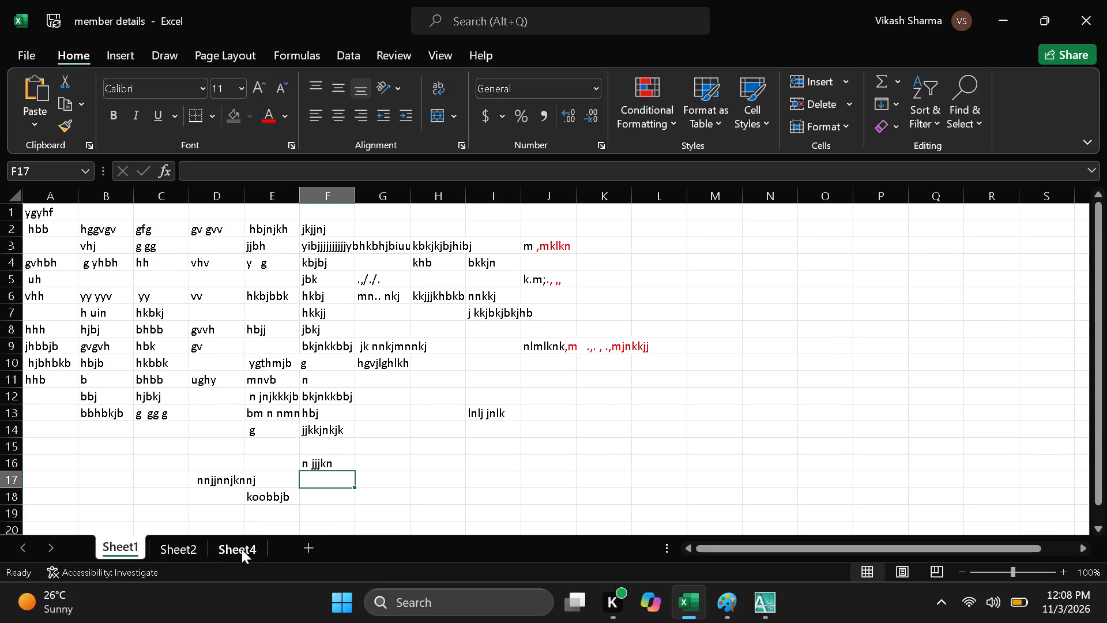
On Sheet2, replace the "Paid" header in F1 with "Workingv condition".
{"action": "left_click", "coordinate": [178, 553]}
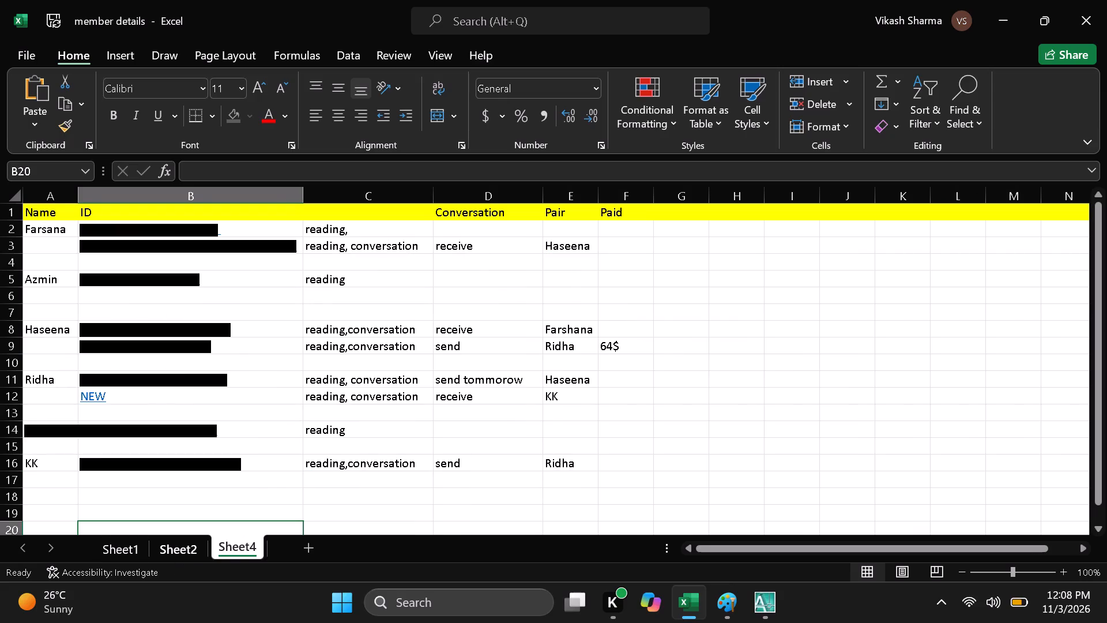
{"action": "left_click", "coordinate": [613, 210]}
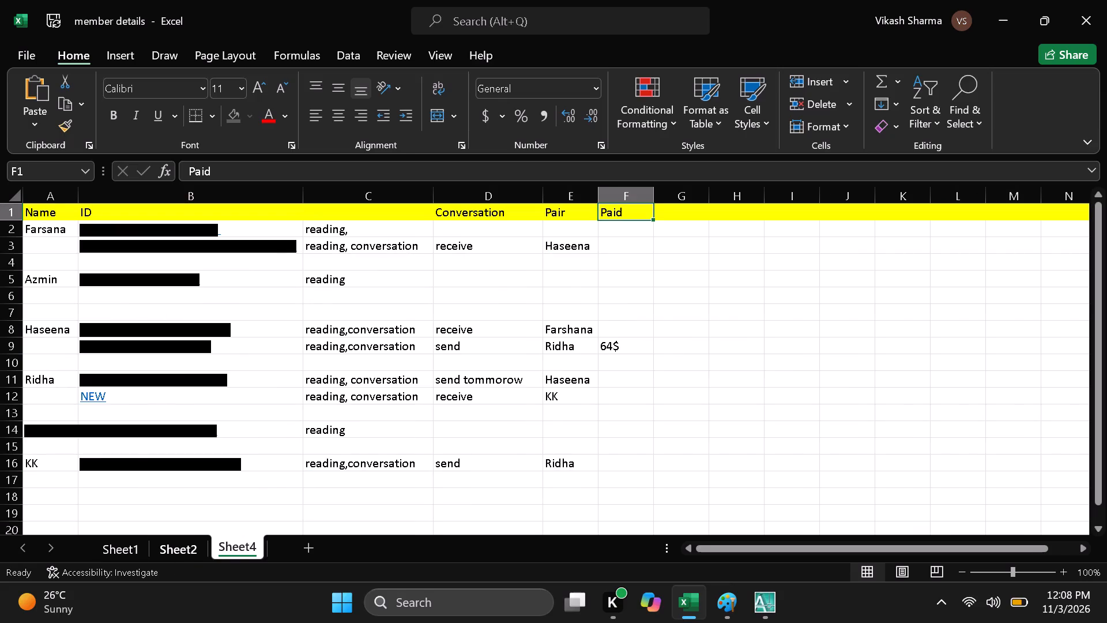
{"action": "key", "text": "BackSpace"}
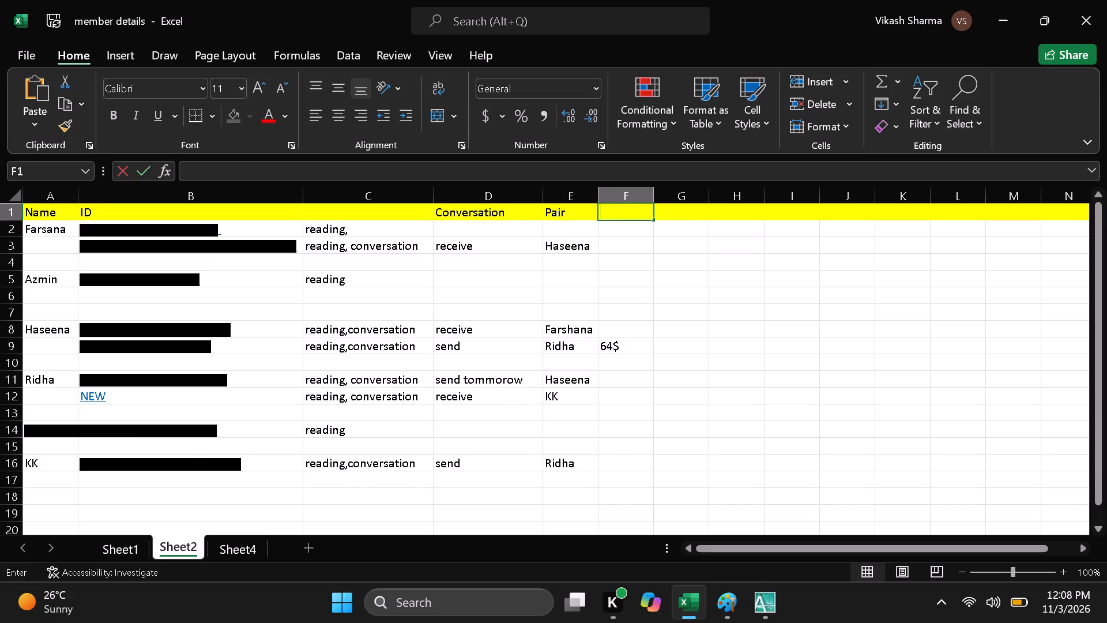
{"action": "key", "text": "r"}
{"action": "key", "text": "BackSpace"}
{"action": "key", "text": "w"}
{"action": "type", "text": "OR"}
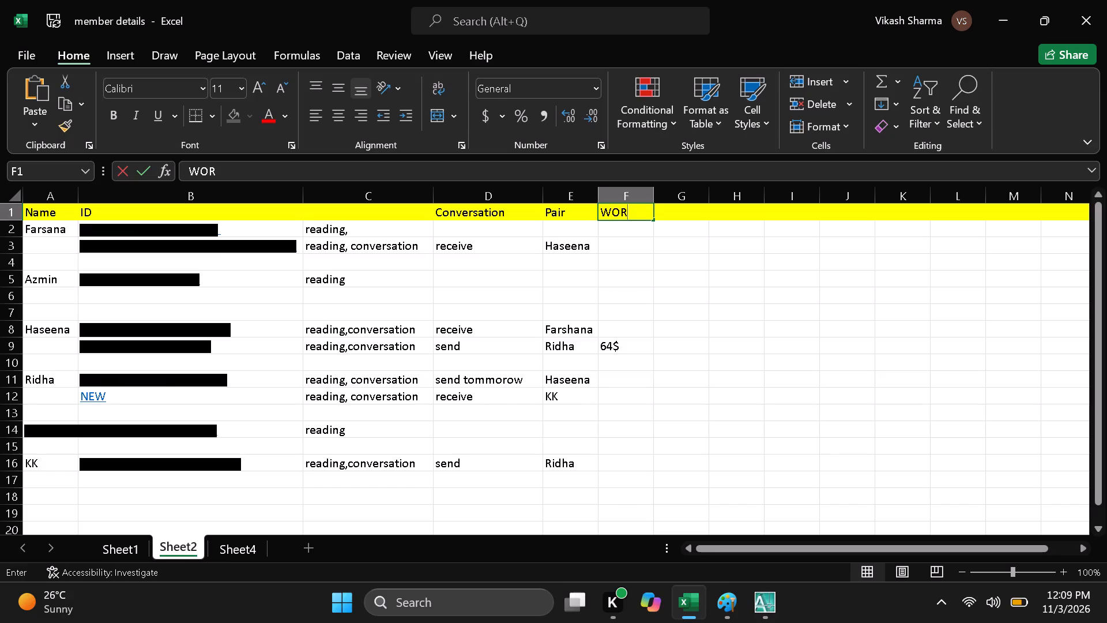
{"action": "type", "text": "KIN"}
{"action": "key", "text": "BackSpace"}
{"action": "key", "text": "BackSpace"}
{"action": "key", "text": "BackSpace"}
{"action": "key", "text": "BackSpace"}
{"action": "key", "text": "BackSpace"}
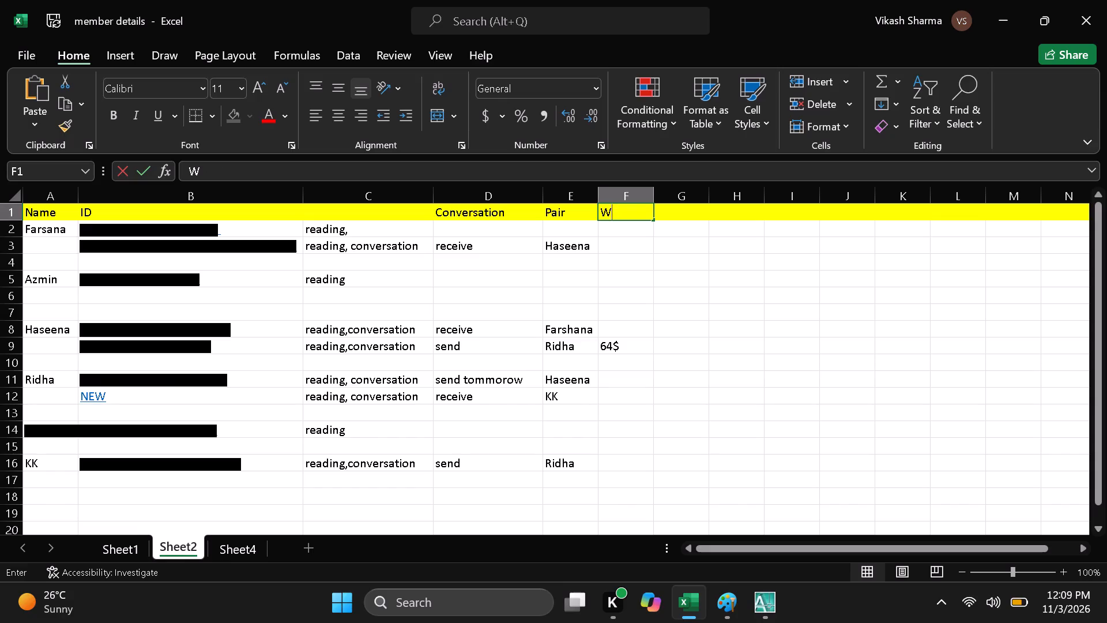
{"action": "key", "text": "r"}
{"action": "key", "text": "BackSpace"}
{"action": "type", "text": "or"}
{"action": "key", "text": "k"}
{"action": "key", "text": "i"}
{"action": "type", "text": "ngv"}
{"action": "key", "text": "space"}
{"action": "key", "text": "BackSpace"}
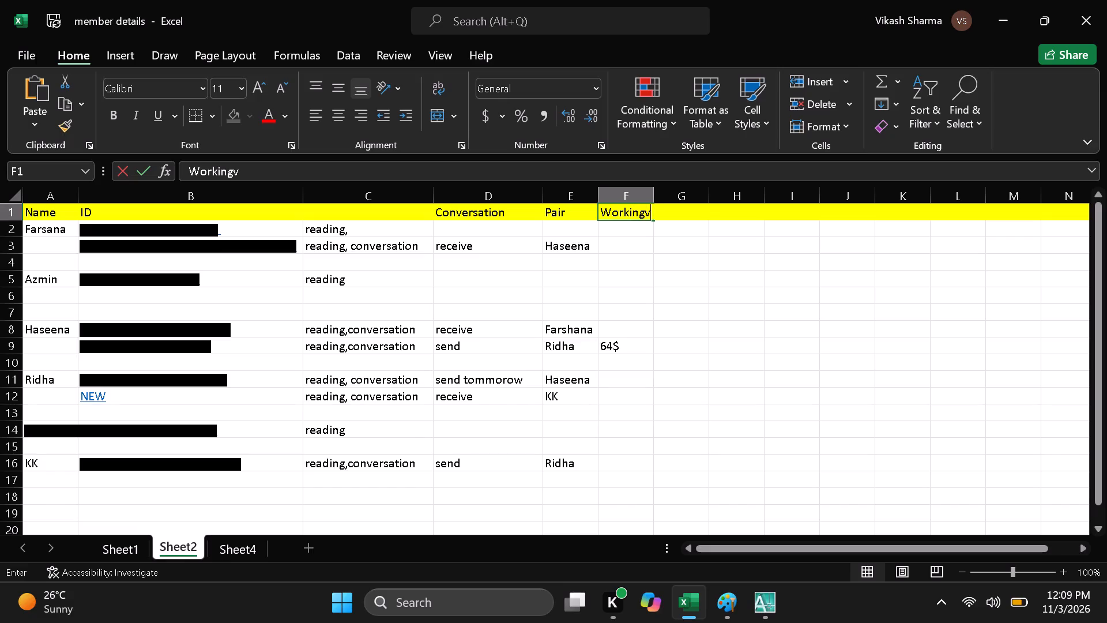
{"action": "key", "text": "space"}
{"action": "key", "text": "c"}
{"action": "type", "text": "ondition"}
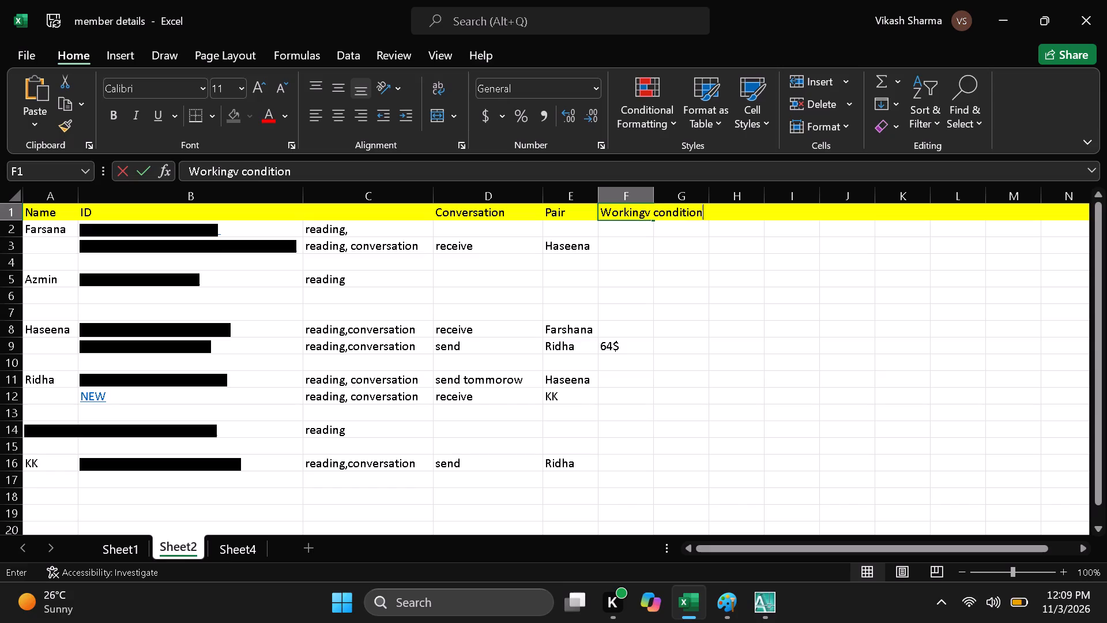
Widen column F so the whole header text fits inside it.
{"action": "left_click", "coordinate": [652, 196]}
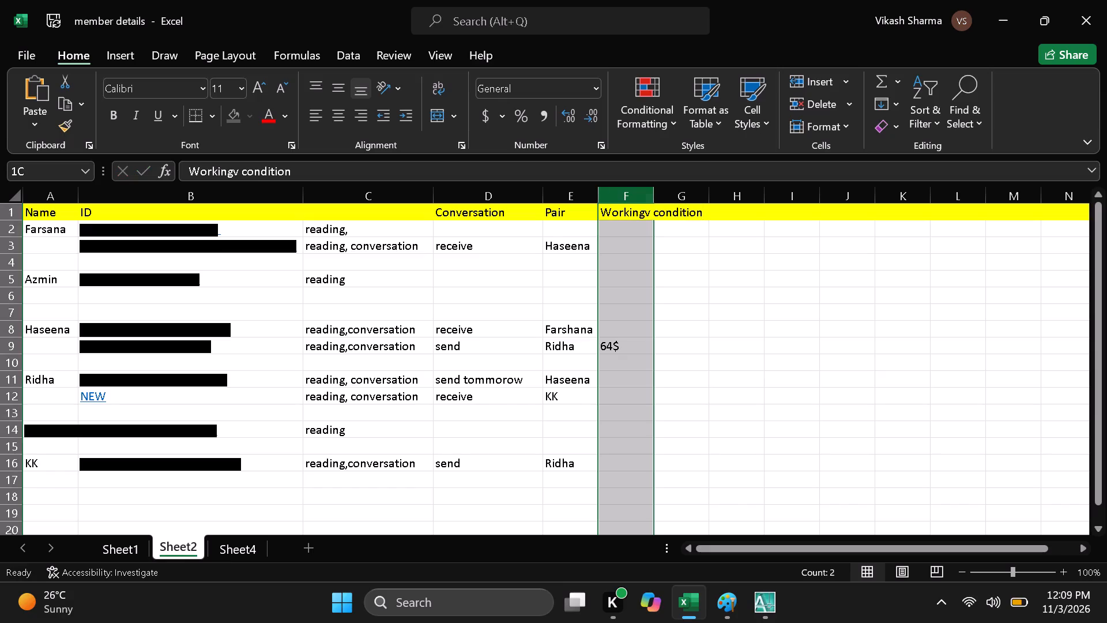
{"action": "left_click_drag", "start_coordinate": [652, 196], "coordinate": [726, 201]}
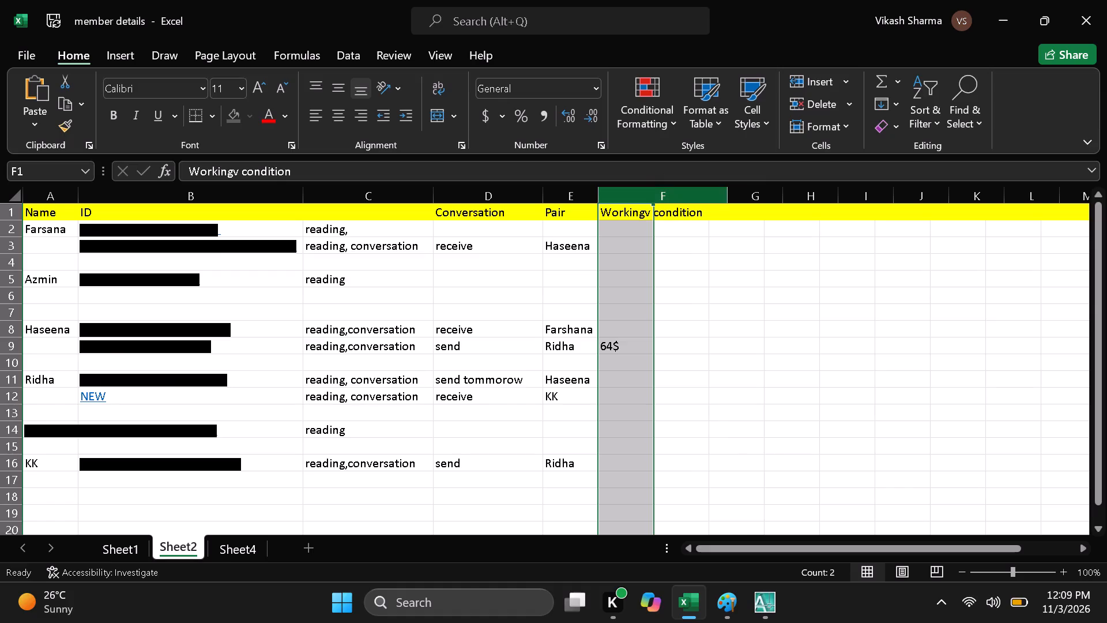
{"action": "left_click", "coordinate": [715, 204]}
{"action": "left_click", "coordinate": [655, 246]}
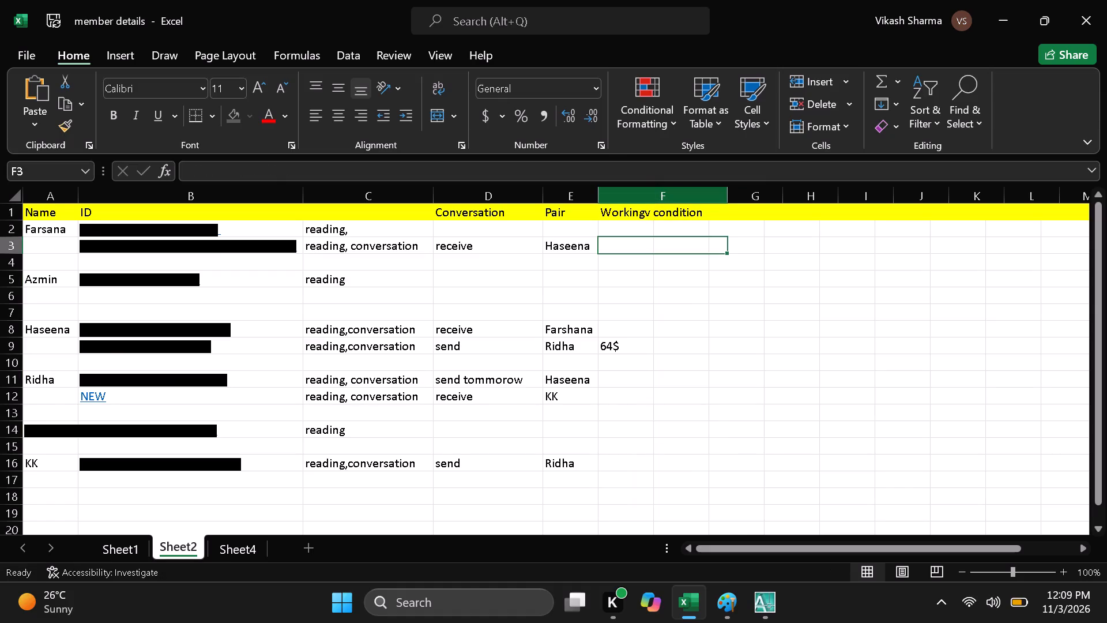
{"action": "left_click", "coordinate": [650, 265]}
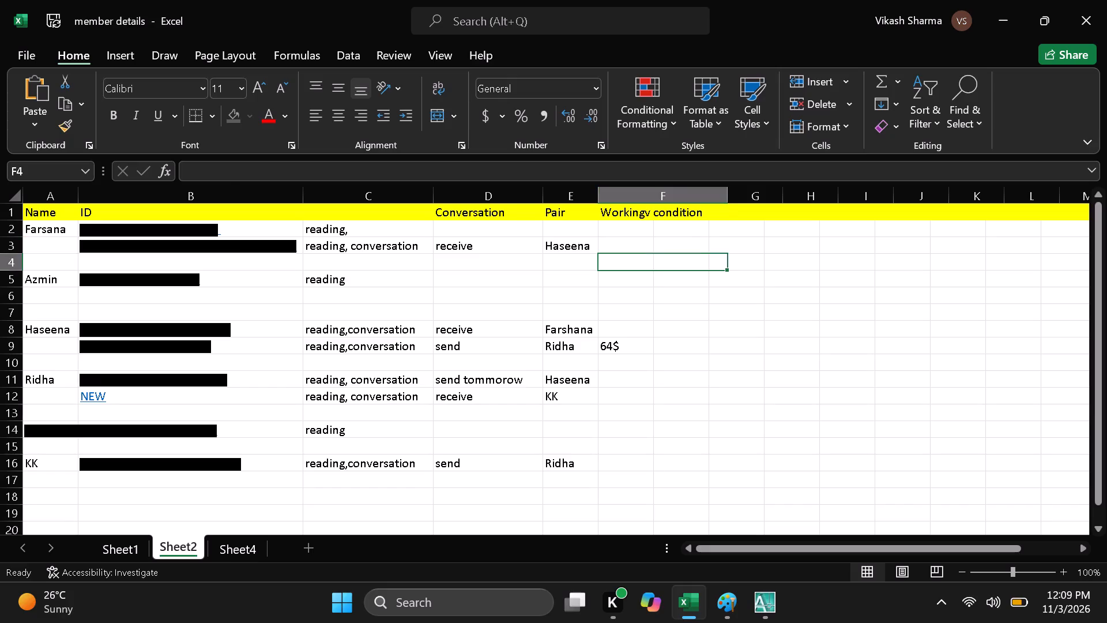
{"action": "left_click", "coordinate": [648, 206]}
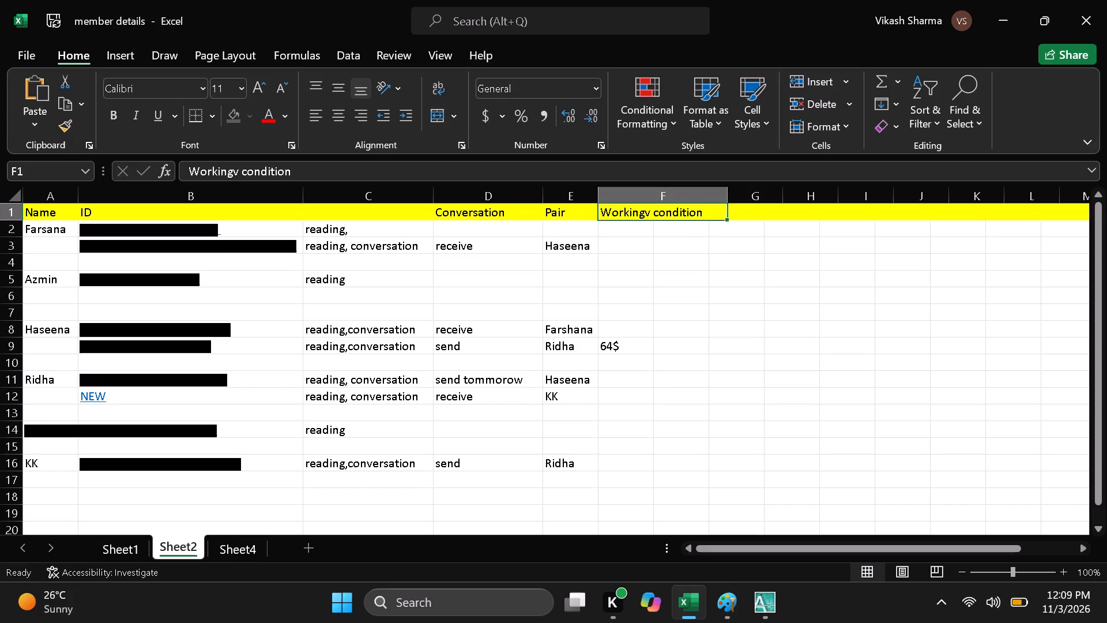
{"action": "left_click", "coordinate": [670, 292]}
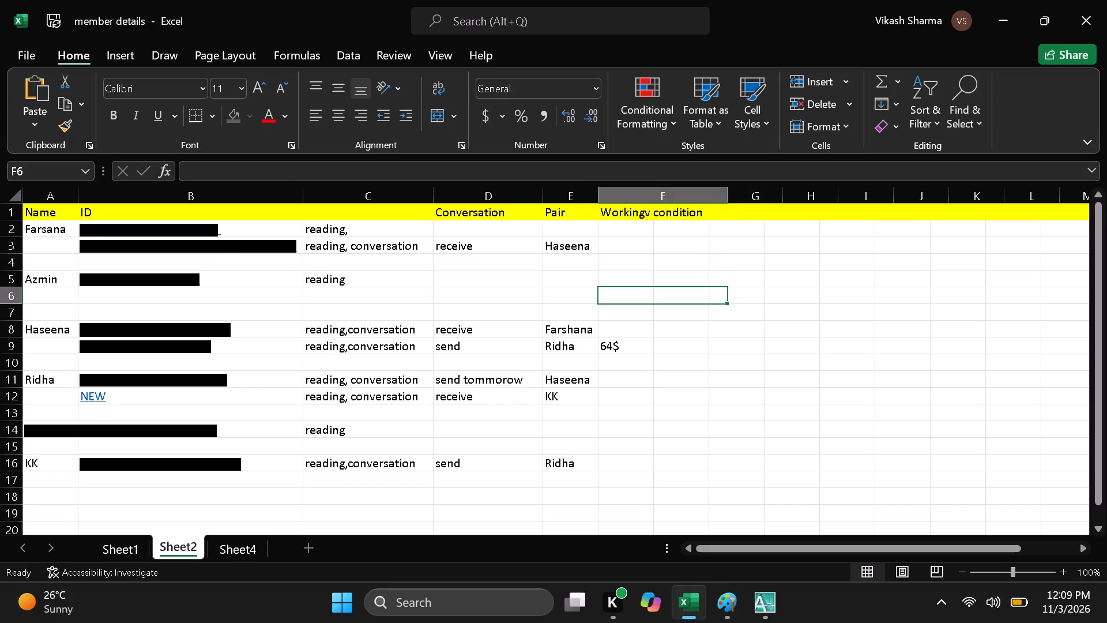
Enter "ready" as the working condition for both Farsana rows and the Azmin row, in cells F2, F3 and F5.
{"action": "left_click_drag", "start_coordinate": [673, 222], "coordinate": [657, 221]}
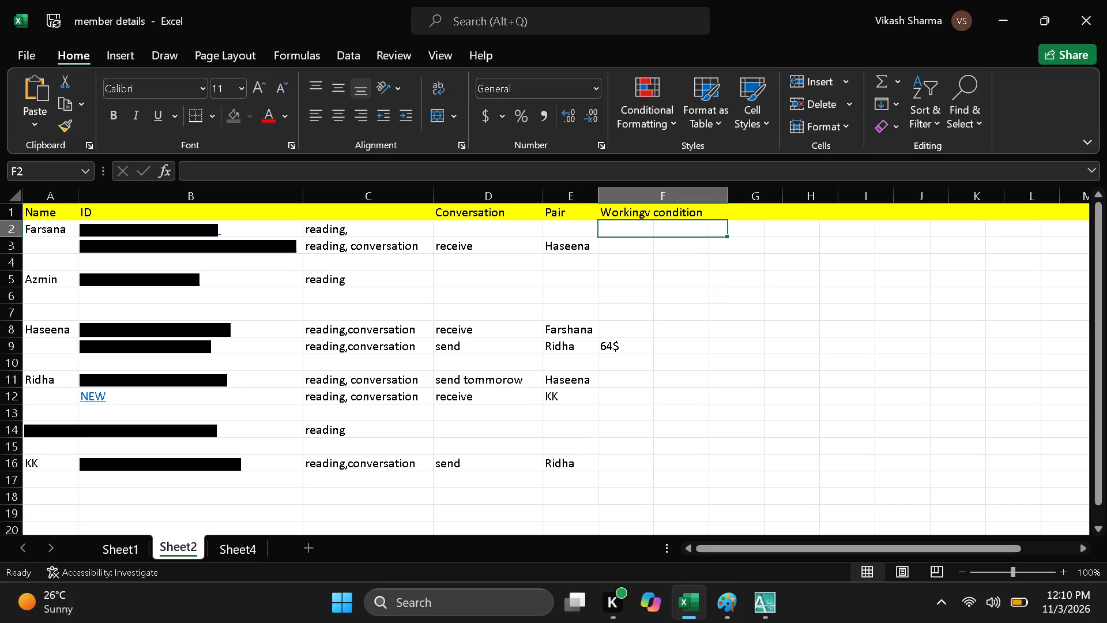
{"action": "left_click", "coordinate": [643, 222]}
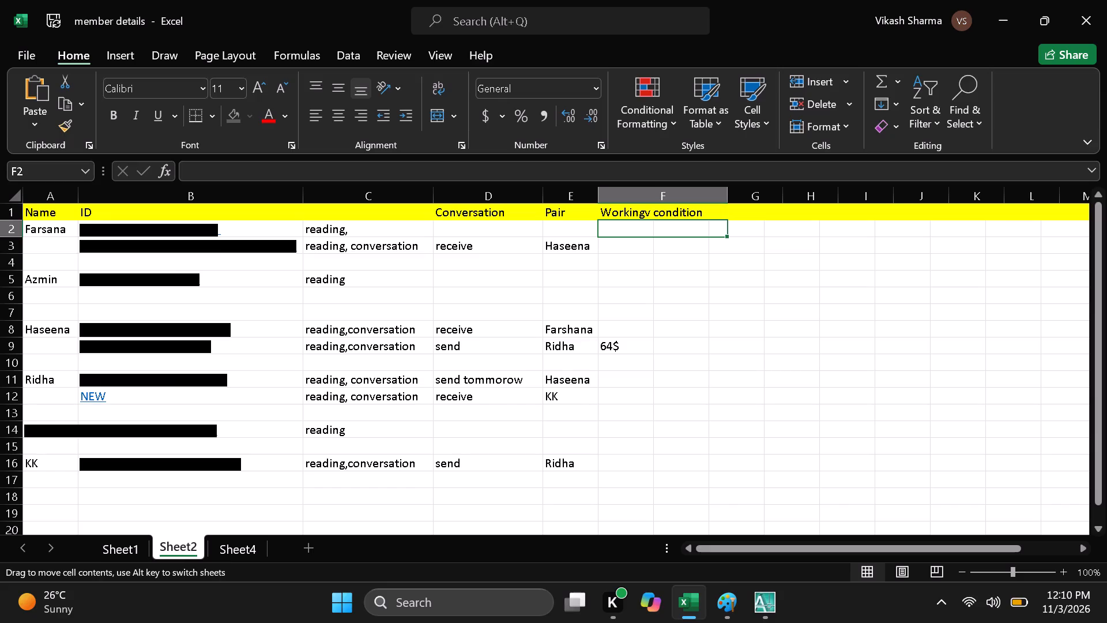
{"action": "type", "text": "ready"}
{"action": "key", "text": "Return"}
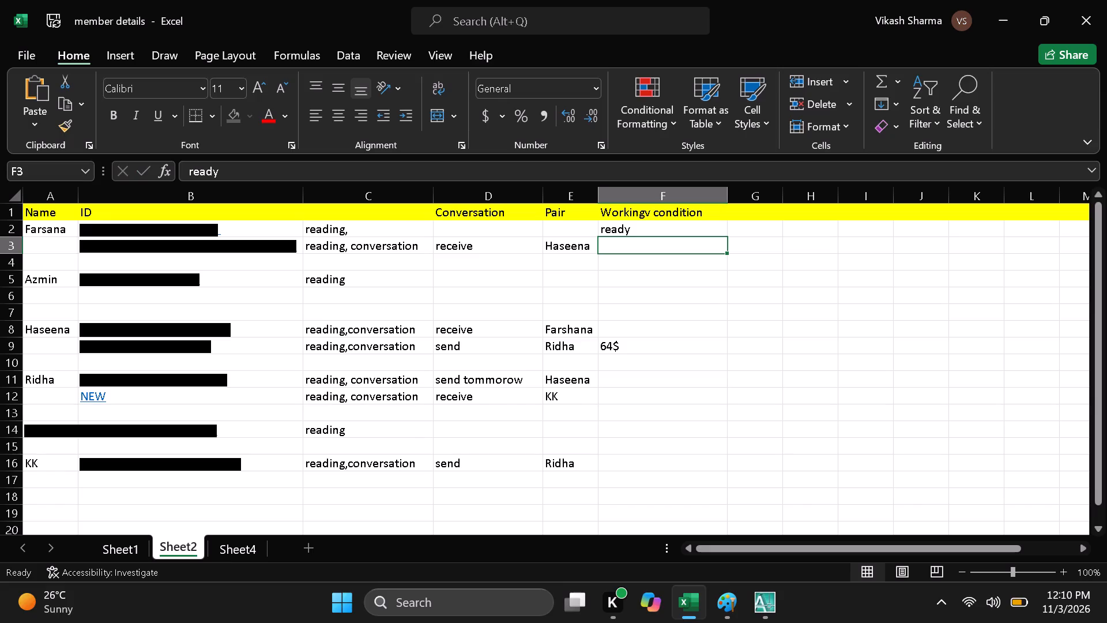
{"action": "type", "text": "rea"}
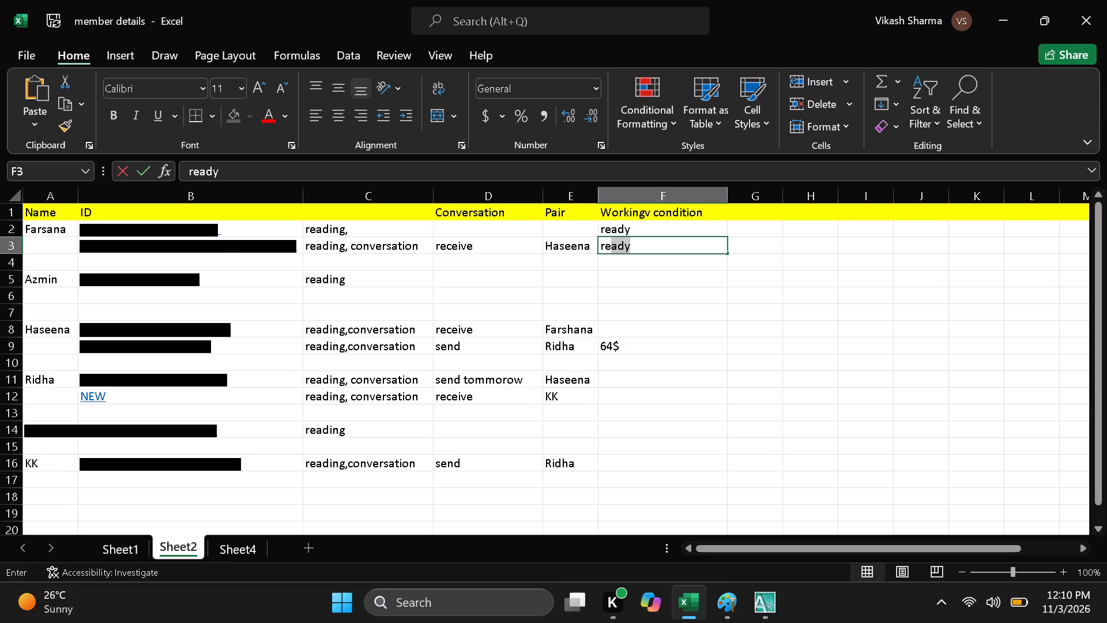
{"action": "key", "text": "Return"}
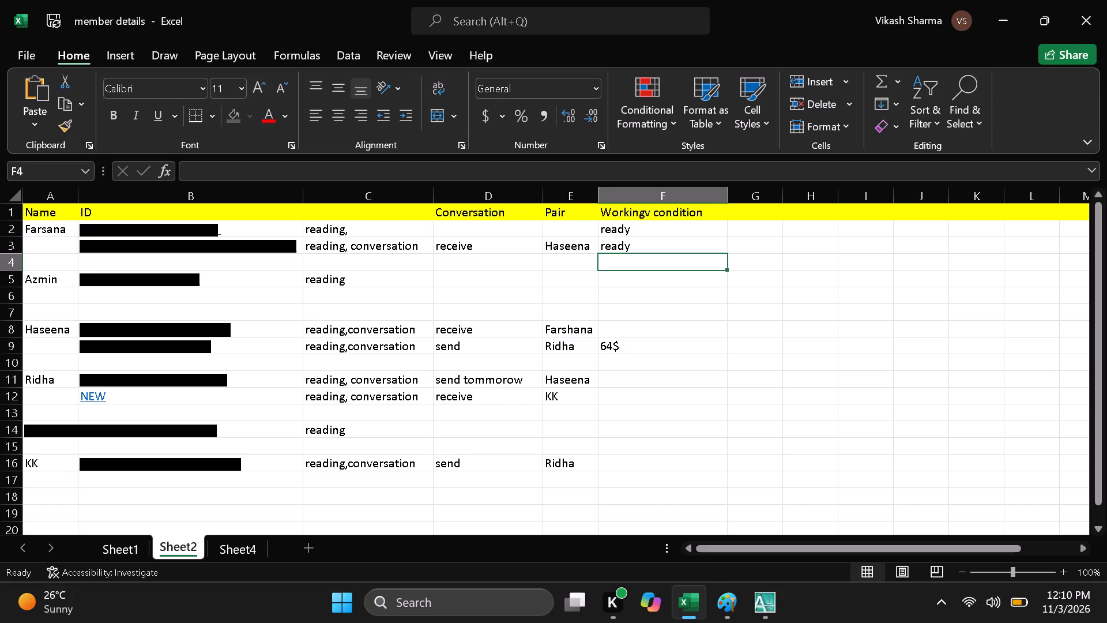
{"action": "key", "text": "Down"}
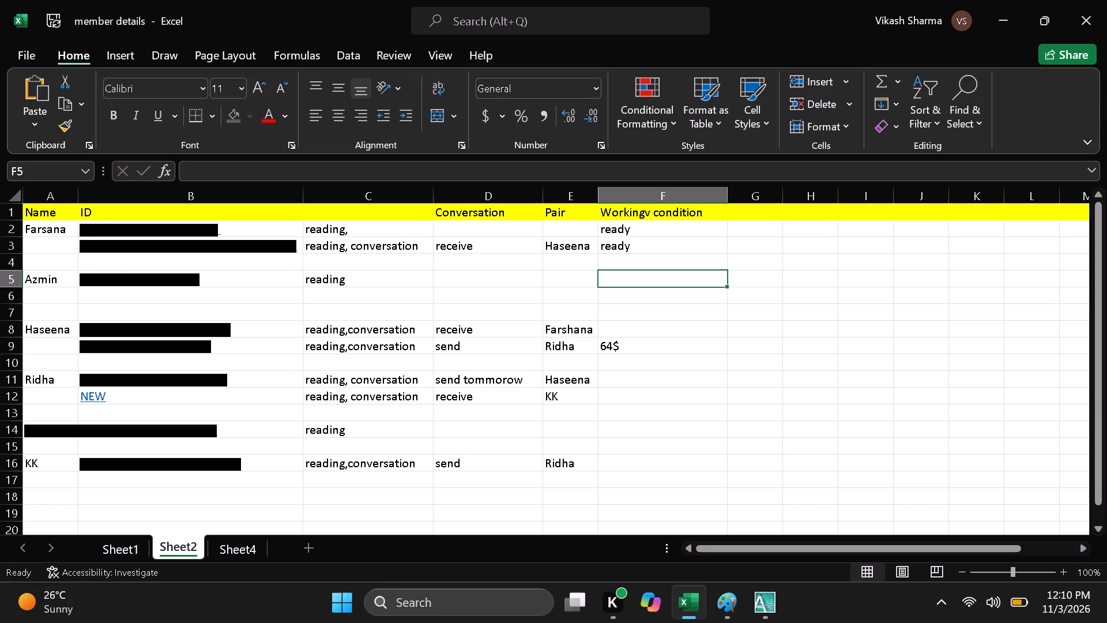
{"action": "type", "text": "ready"}
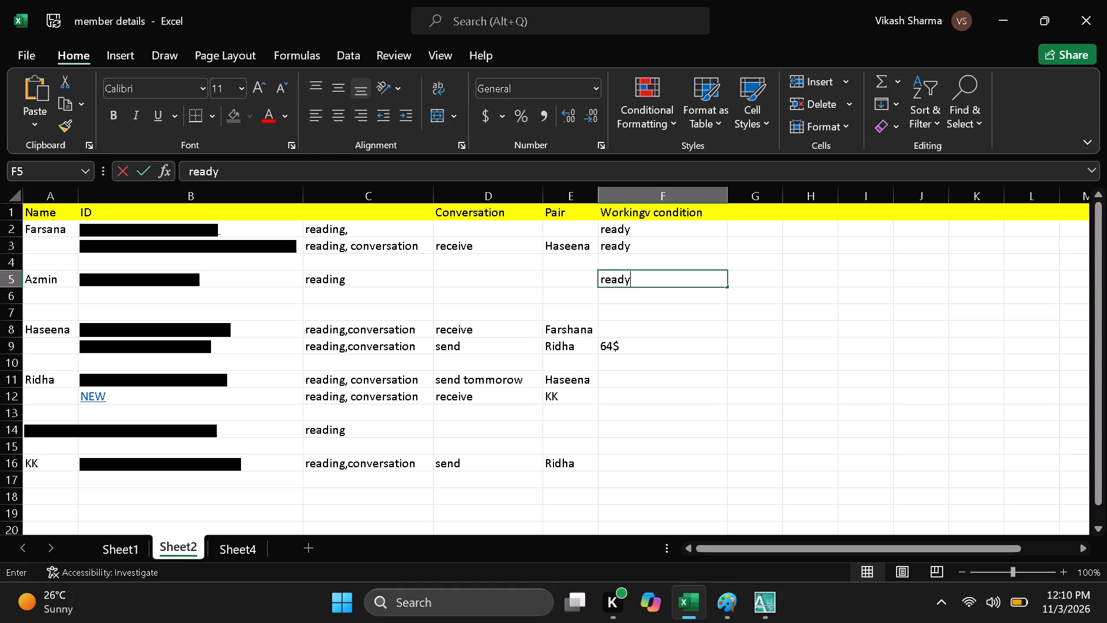
{"action": "key", "text": "Return"}
Enter "restriction 4" as the working condition for Haseena's first row, in cell F8.
{"action": "key", "text": "Return"}
{"action": "key", "text": "Return"}
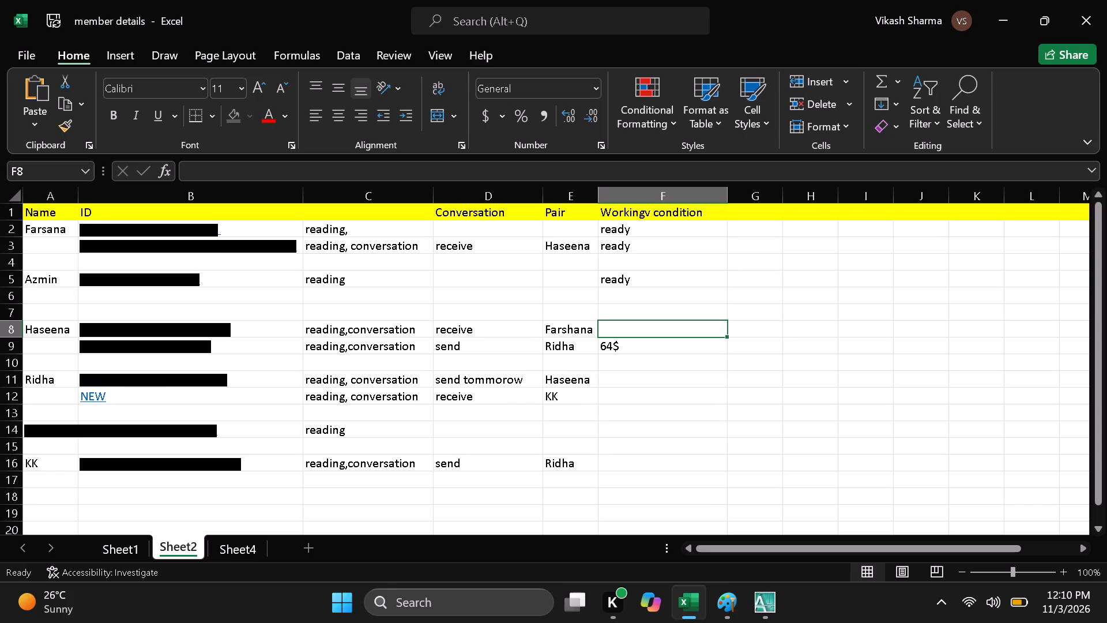
{"action": "type", "text": "res"}
{"action": "key", "text": "t"}
{"action": "type", "text": "riction 4"}
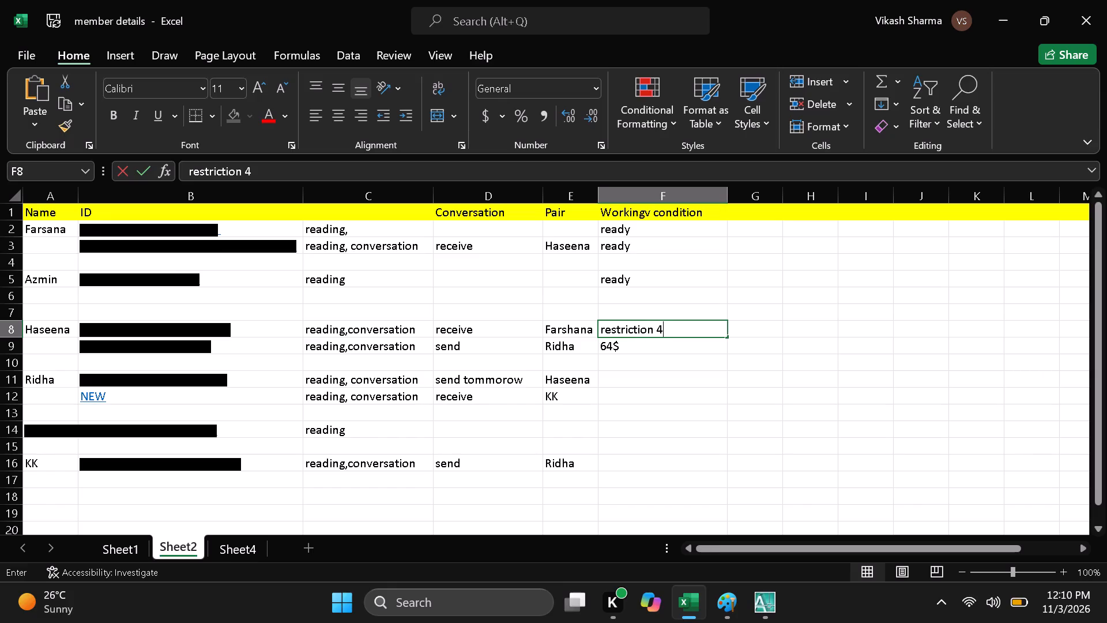
{"action": "key", "text": "Down"}
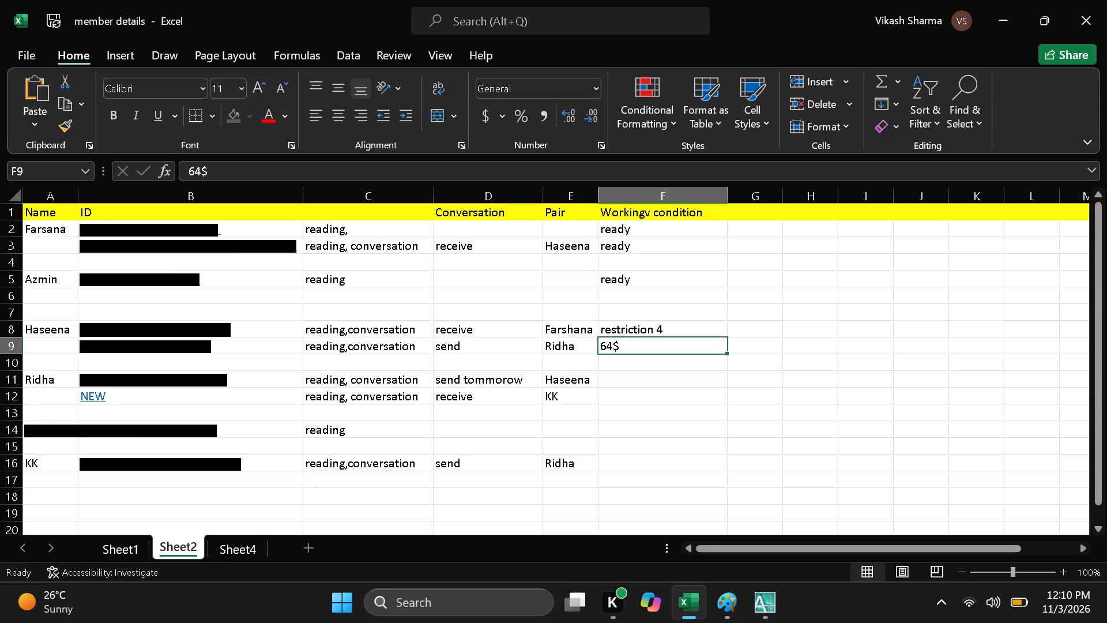
Clear the entry in cell F9 on Haseena's second row.
{"action": "key", "text": "BackSpace"}
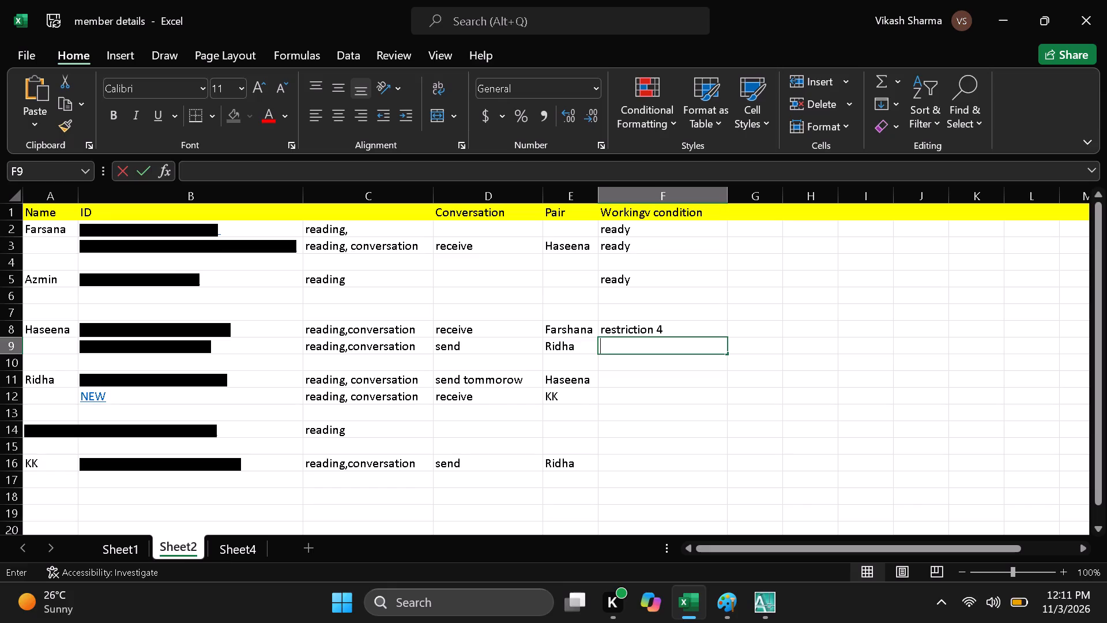
{"action": "left_click", "coordinate": [617, 362]}
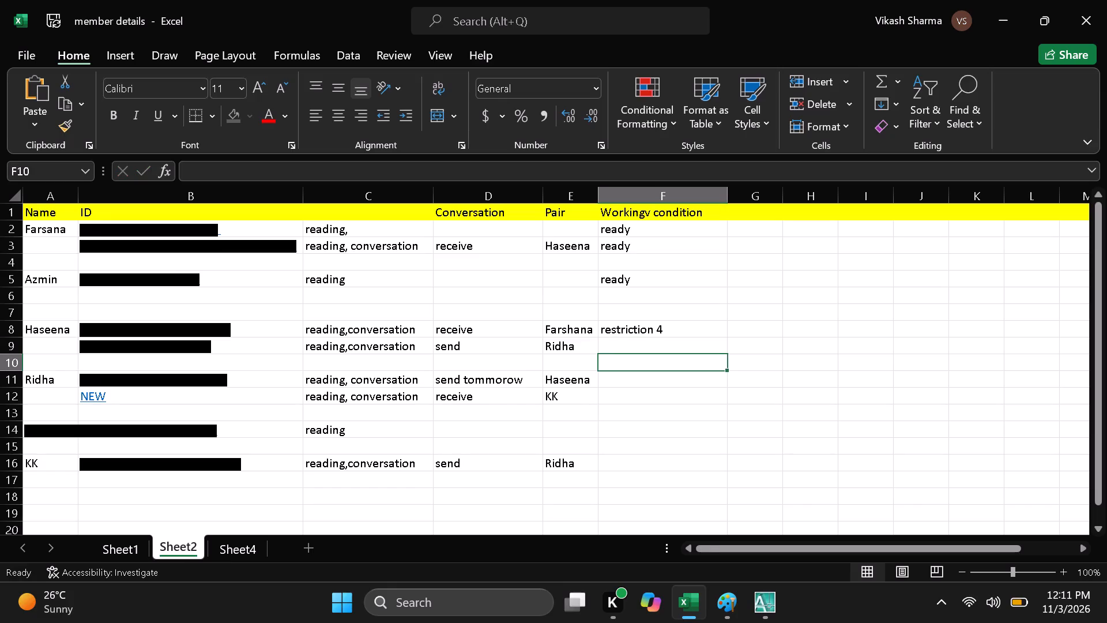
Enter "ready" as the working condition for Haseena's second row, in cell F9.
{"action": "left_click", "coordinate": [622, 340]}
{"action": "type", "text": "rea"}
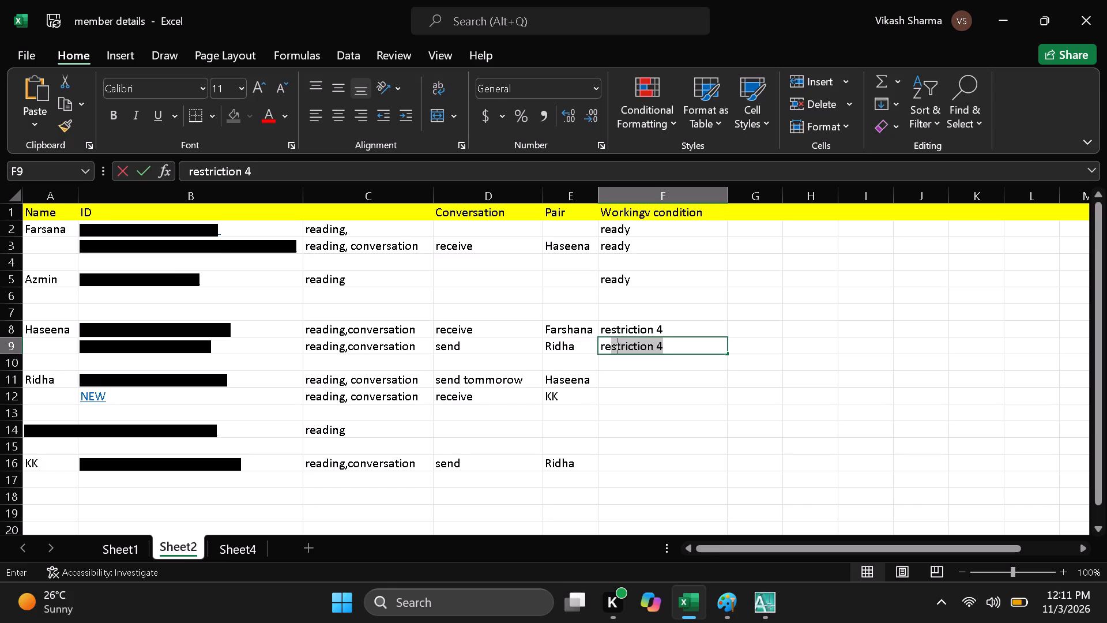
{"action": "key", "text": "BackSpace"}
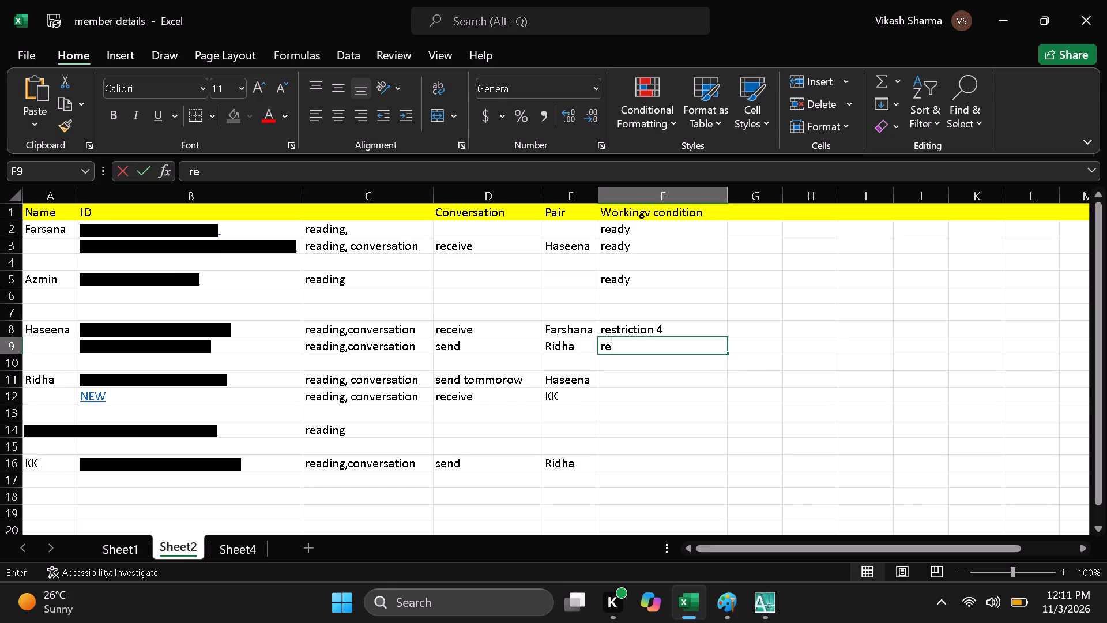
{"action": "key", "text": "a"}
{"action": "type", "text": "dy"}
{"action": "key", "text": "Return"}
{"action": "key", "text": "Return"}
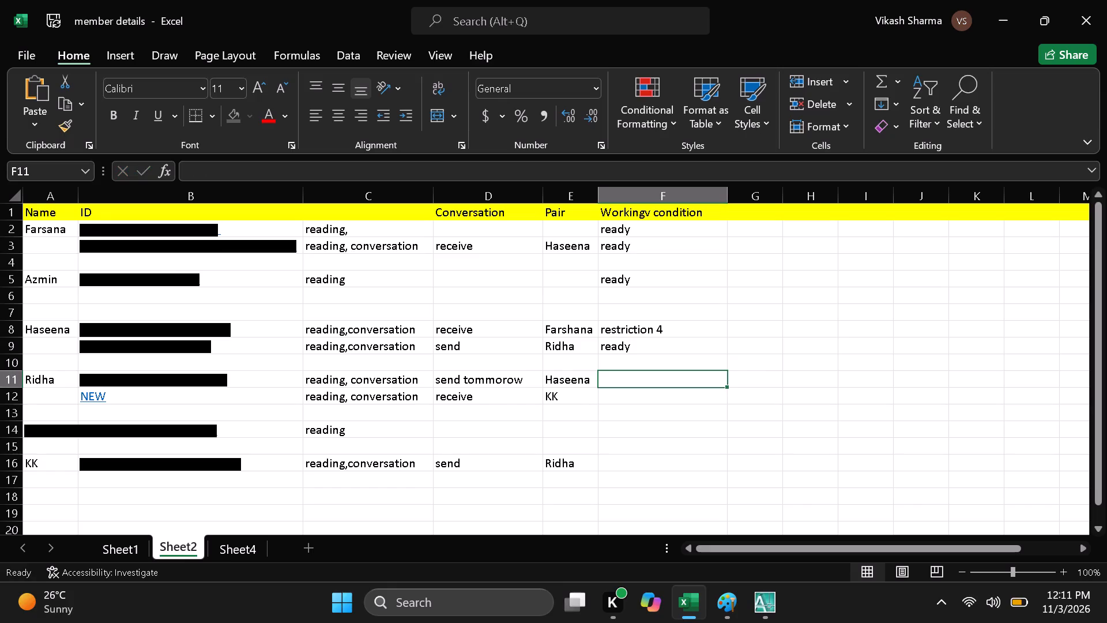
Enter "ready" as the working condition for both Ridha rows, the row 14 record and the KK row, in cells F11, F12, F14 and F16.
{"action": "type", "text": "ready"}
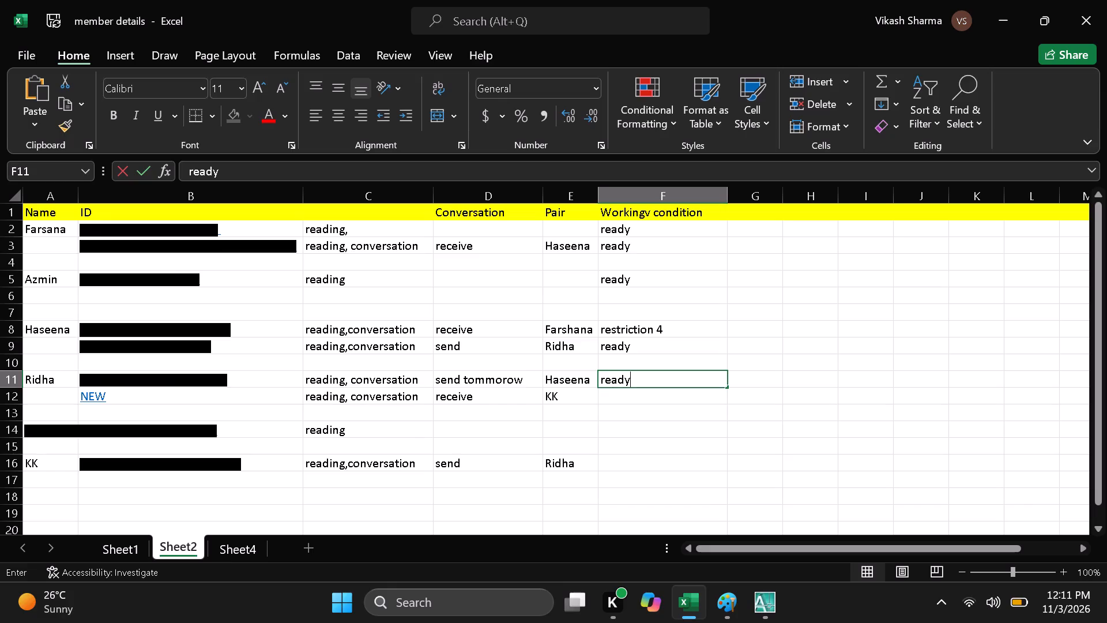
{"action": "key", "text": "Return"}
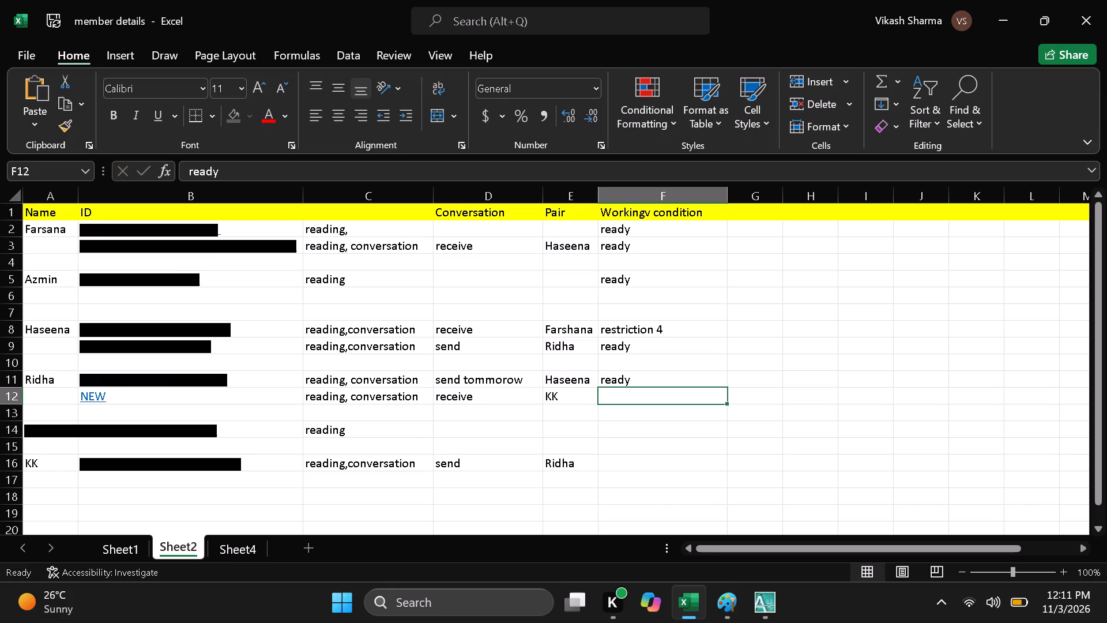
{"action": "type", "text": "ready"}
{"action": "key", "text": "Return"}
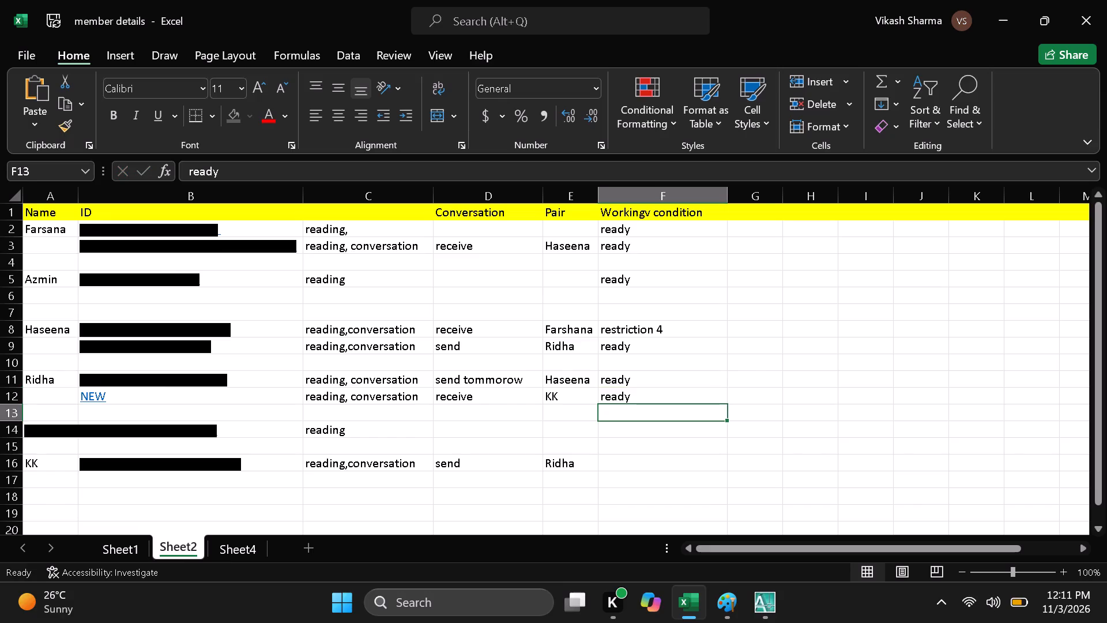
{"action": "left_click", "coordinate": [612, 432]}
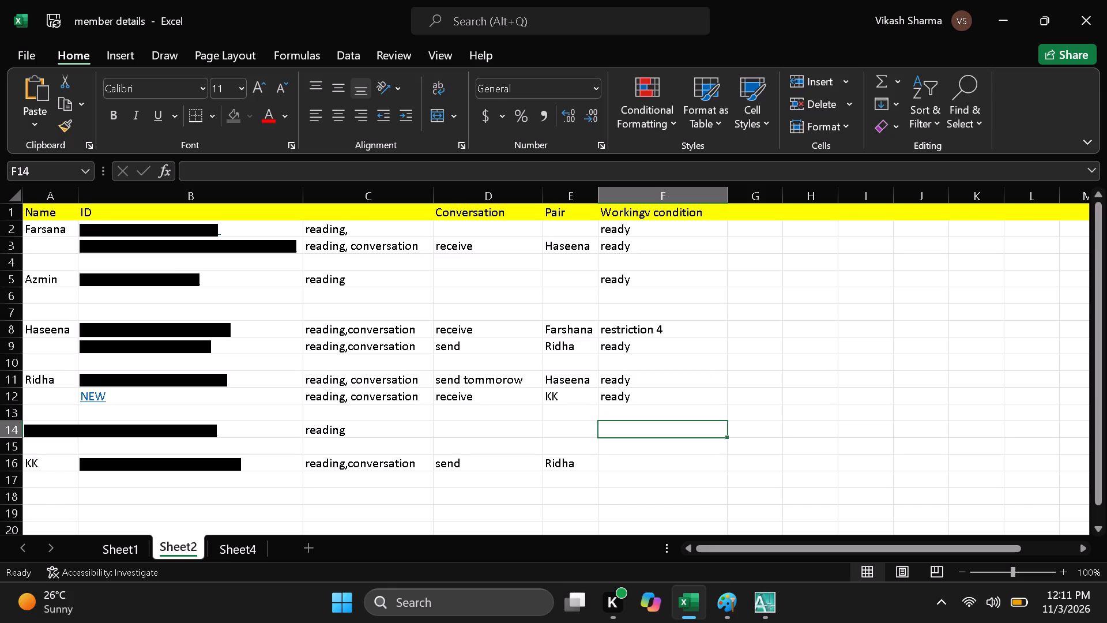
{"action": "type", "text": "ready"}
{"action": "left_click", "coordinate": [619, 466]}
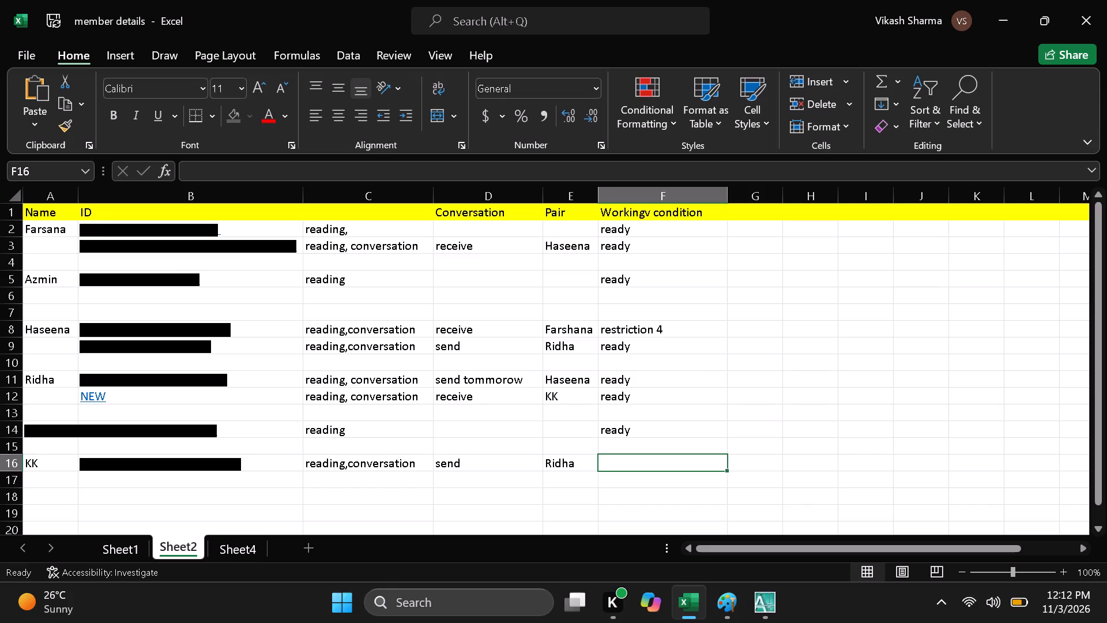
{"action": "key", "text": "r"}
{"action": "key", "text": "e"}
{"action": "type", "text": "ady"}
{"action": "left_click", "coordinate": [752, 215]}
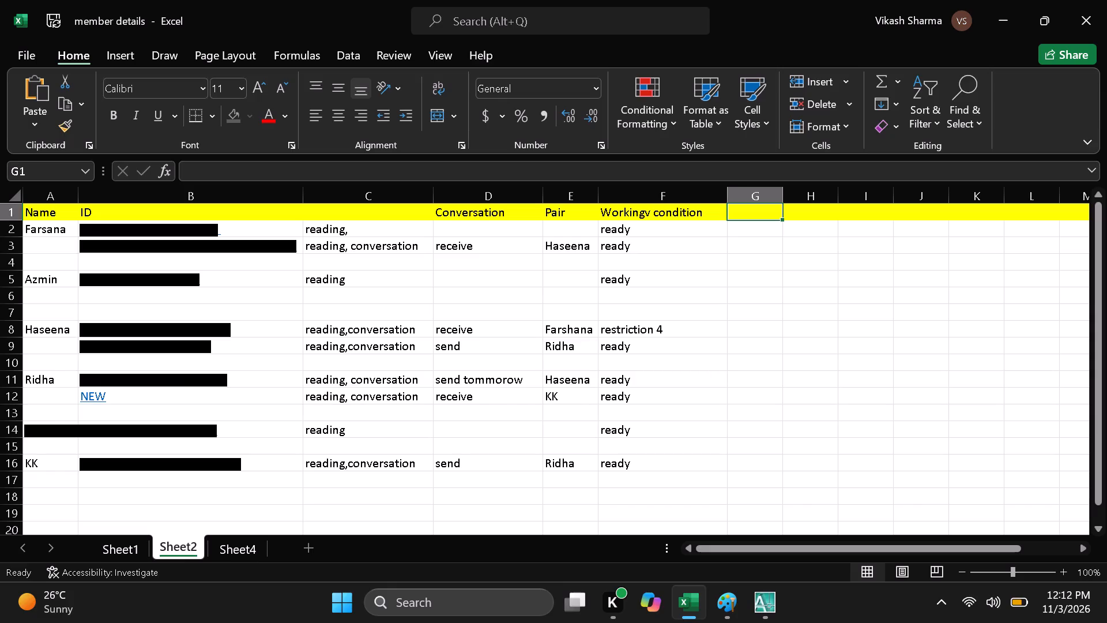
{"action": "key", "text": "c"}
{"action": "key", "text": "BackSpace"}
Correct the spelling of the header in cell F1 to "Working condition".
{"action": "left_click", "coordinate": [653, 219]}
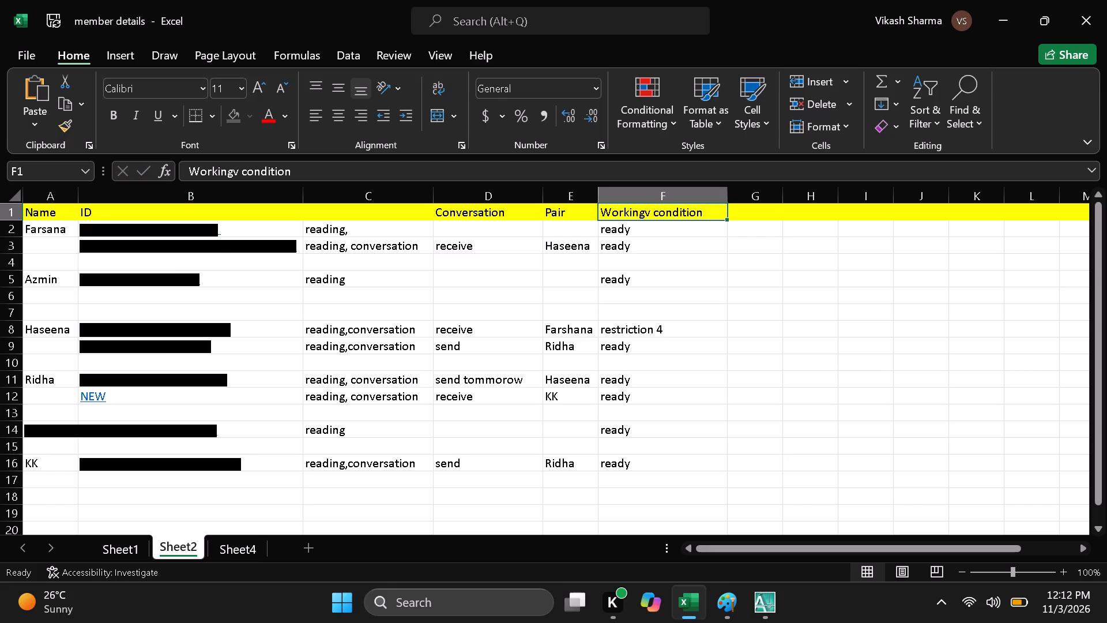
{"action": "double_click", "coordinate": [650, 209]}
{"action": "key", "text": "BackSpace"}
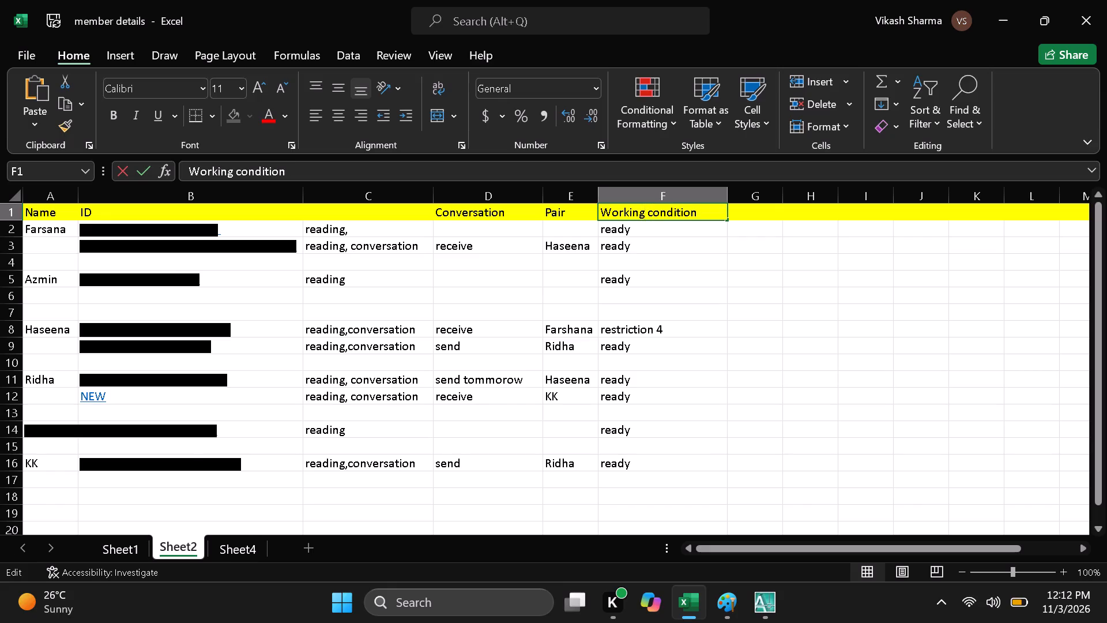
Add the column header "using or not" in cell G1, beside the working condition header.
{"action": "left_click", "coordinate": [744, 220]}
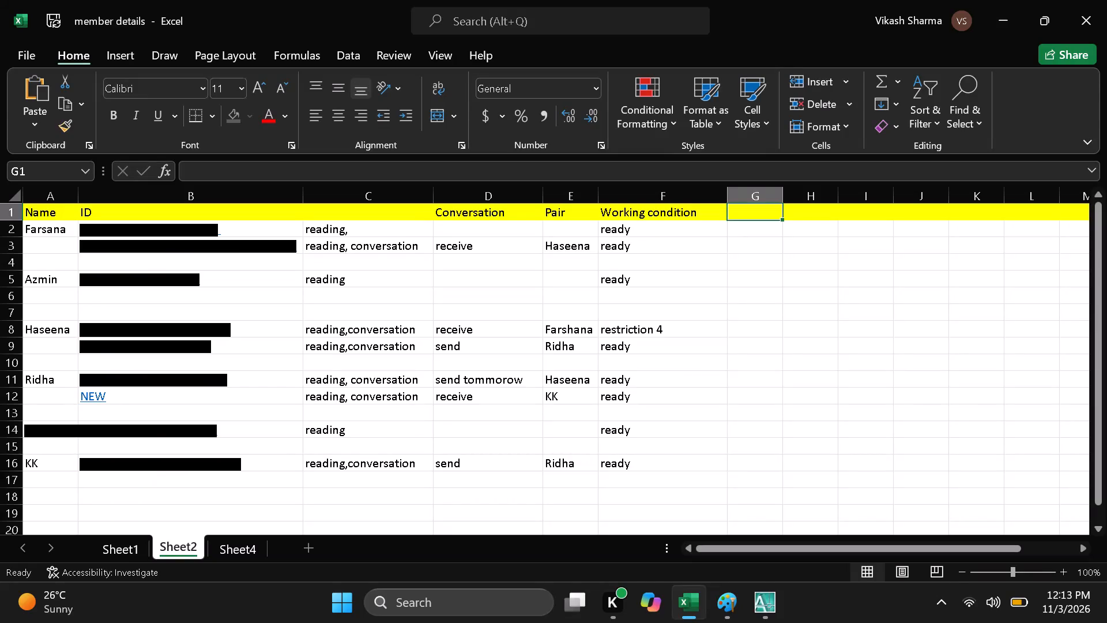
{"action": "type", "text": "us"}
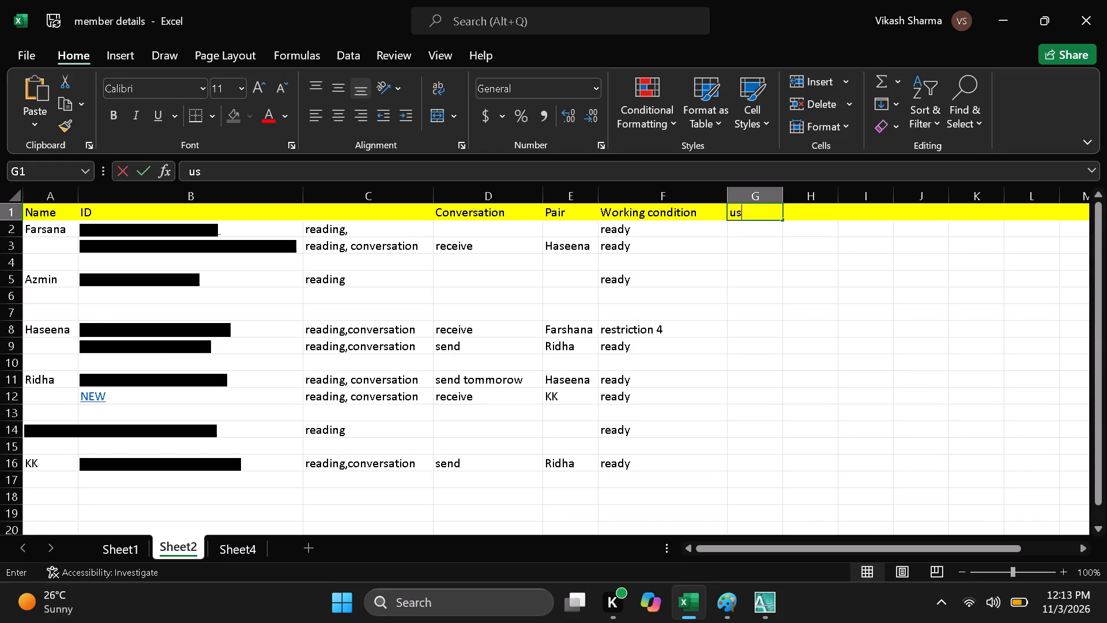
{"action": "type", "text": "in"}
{"action": "key", "text": "g"}
{"action": "key", "text": "space"}
{"action": "type", "text": "or no"}
{"action": "key", "text": "t"}
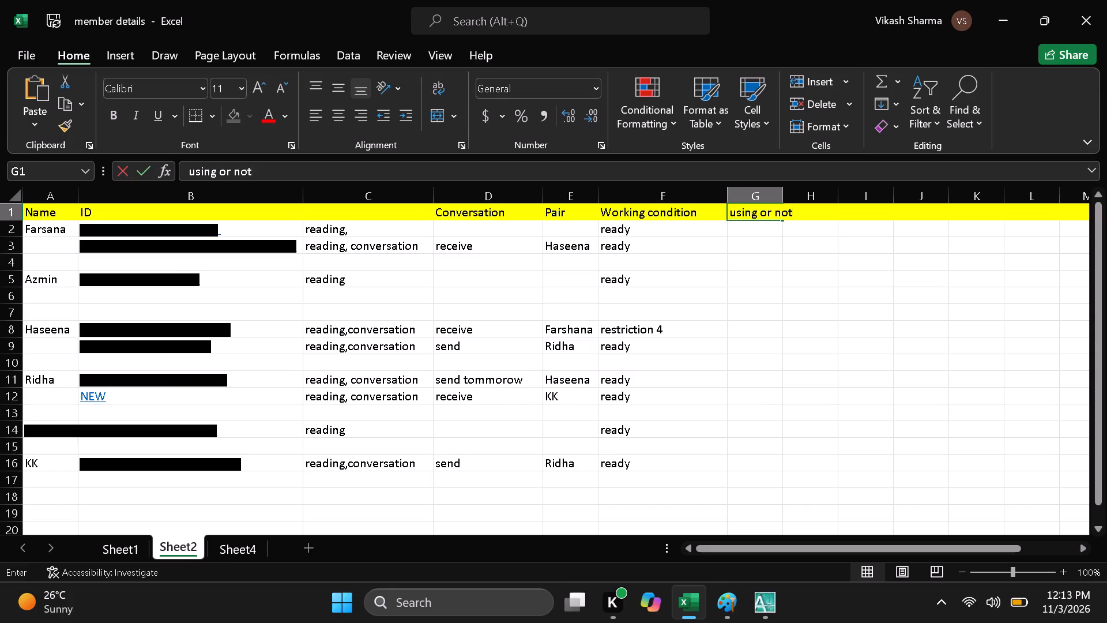
{"action": "left_click", "coordinate": [789, 242]}
Widen column G so its whole header text fits inside it.
{"action": "left_click_drag", "start_coordinate": [784, 195], "coordinate": [817, 193]}
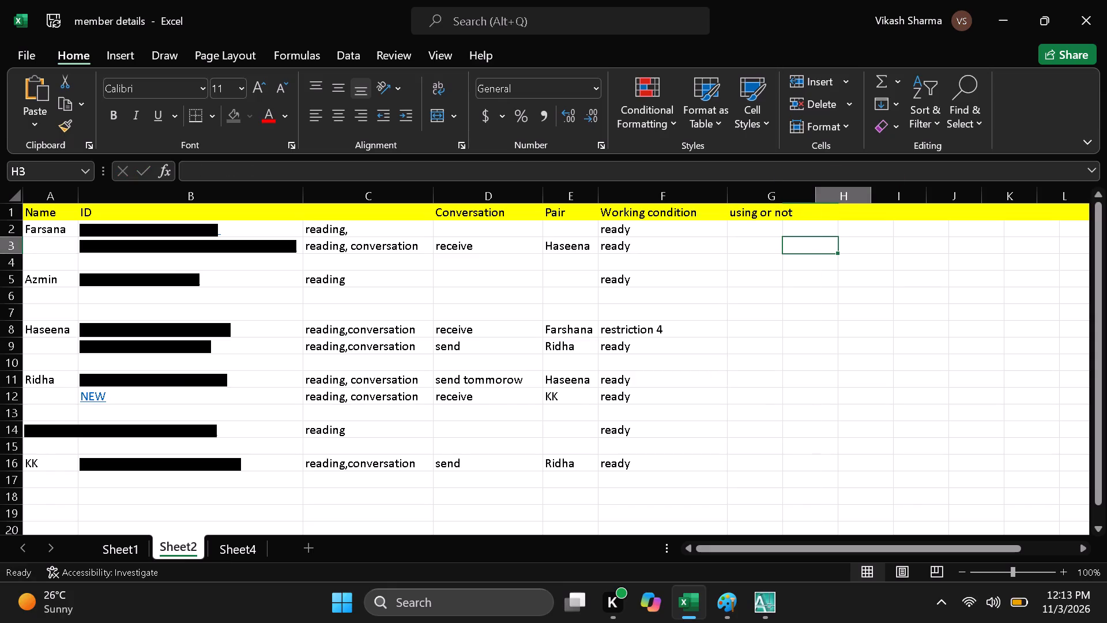
{"action": "left_click", "coordinate": [817, 193]}
{"action": "left_click", "coordinate": [762, 232]}
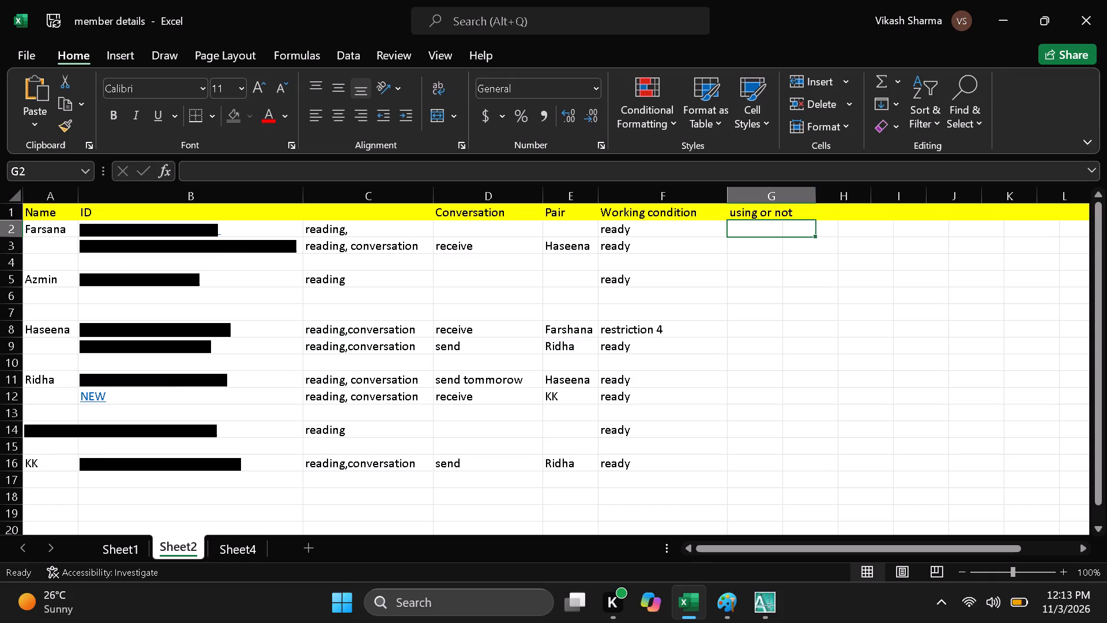
Extend the working condition on Haseena's first row, in cell F8, to "restriction 4nov".
{"action": "double_click", "coordinate": [671, 329]}
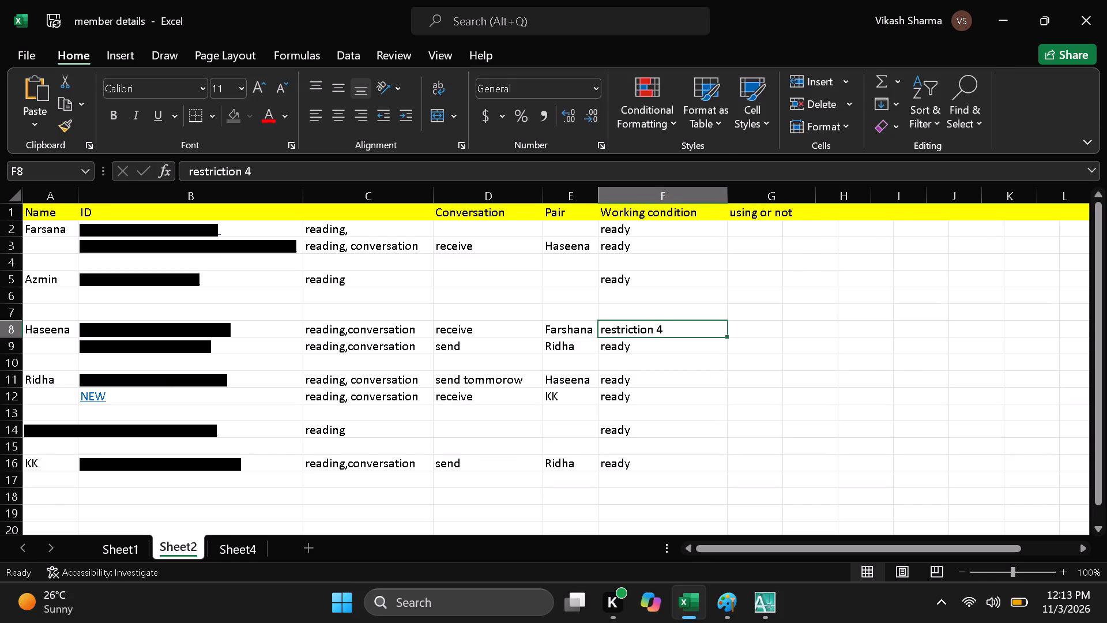
{"action": "type", "text": "nov"}
Enter "using" in the "using or not" column for both Farsana rows, in cells G2 and G3.
{"action": "left_click", "coordinate": [746, 232]}
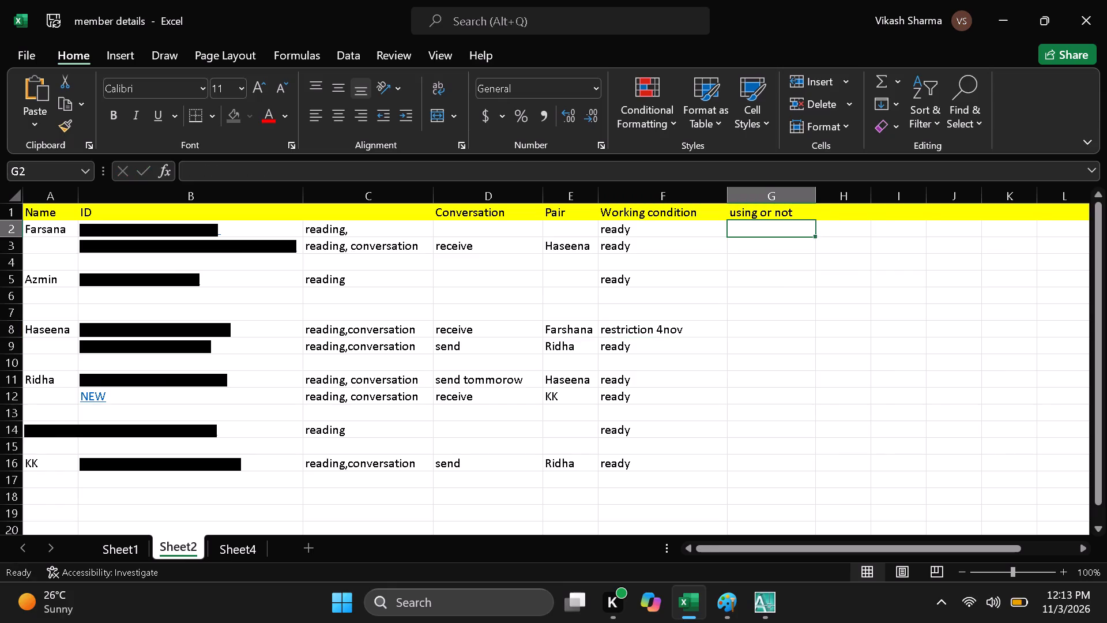
{"action": "key", "text": "u"}
{"action": "left_click", "coordinate": [746, 232]}
{"action": "left_click", "coordinate": [797, 228]}
{"action": "key", "text": "BackSpace"}
{"action": "key", "text": "BackSpace"}
{"action": "key", "text": "BackSpace"}
{"action": "key", "text": "BackSpace"}
{"action": "key", "text": "BackSpace"}
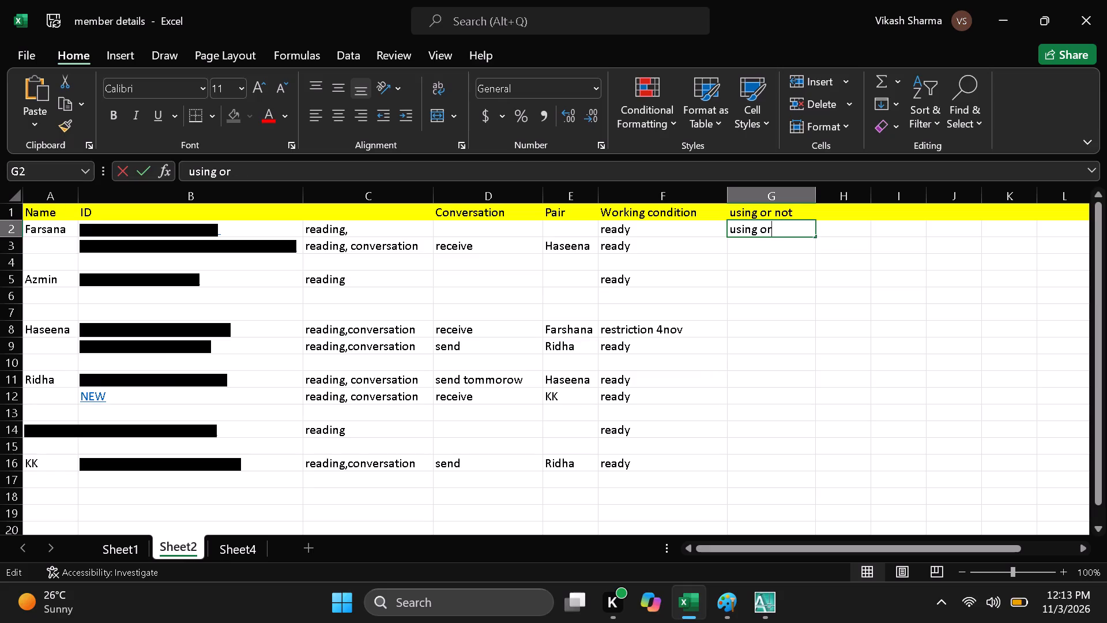
{"action": "key", "text": "BackSpace"}
{"action": "left_click", "coordinate": [774, 243]}
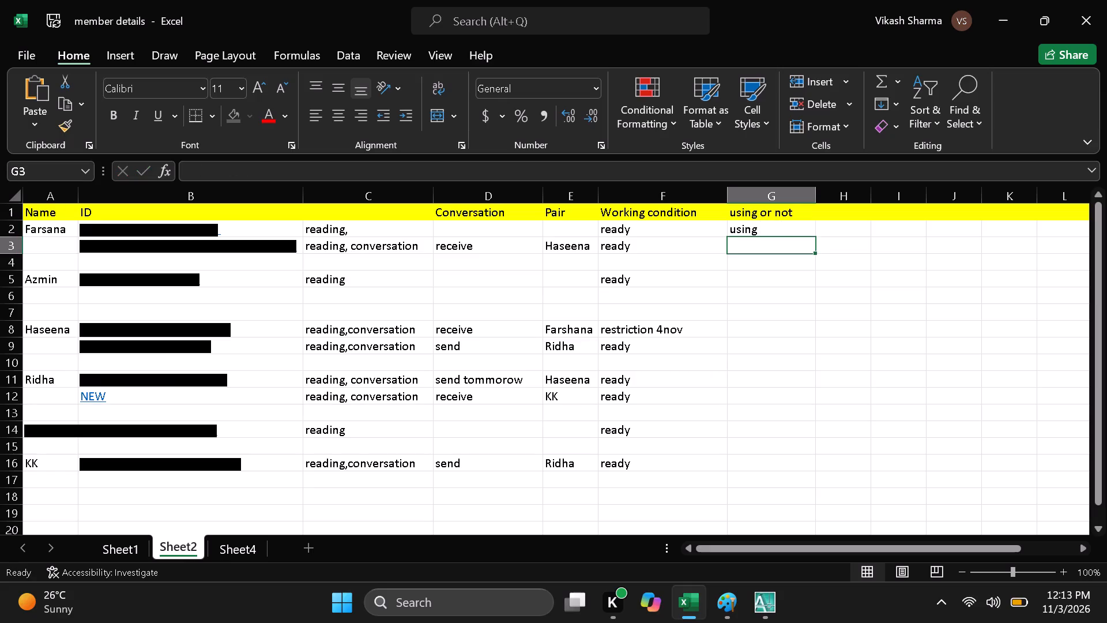
{"action": "key", "text": "u"}
{"action": "left_click", "coordinate": [774, 243]}
{"action": "type", "text": "sing"}
{"action": "key", "text": "Return"}
{"action": "key", "text": "Return"}
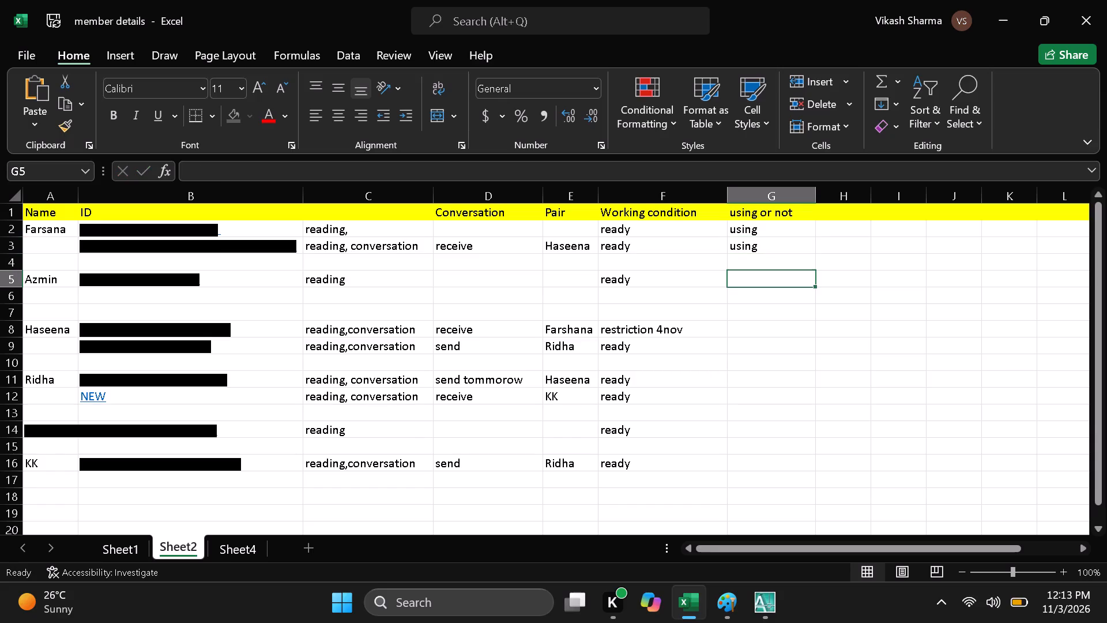
Enter "using" in the "using or not" column for Azmin's row, in cell G5.
{"action": "key", "text": "Return"}
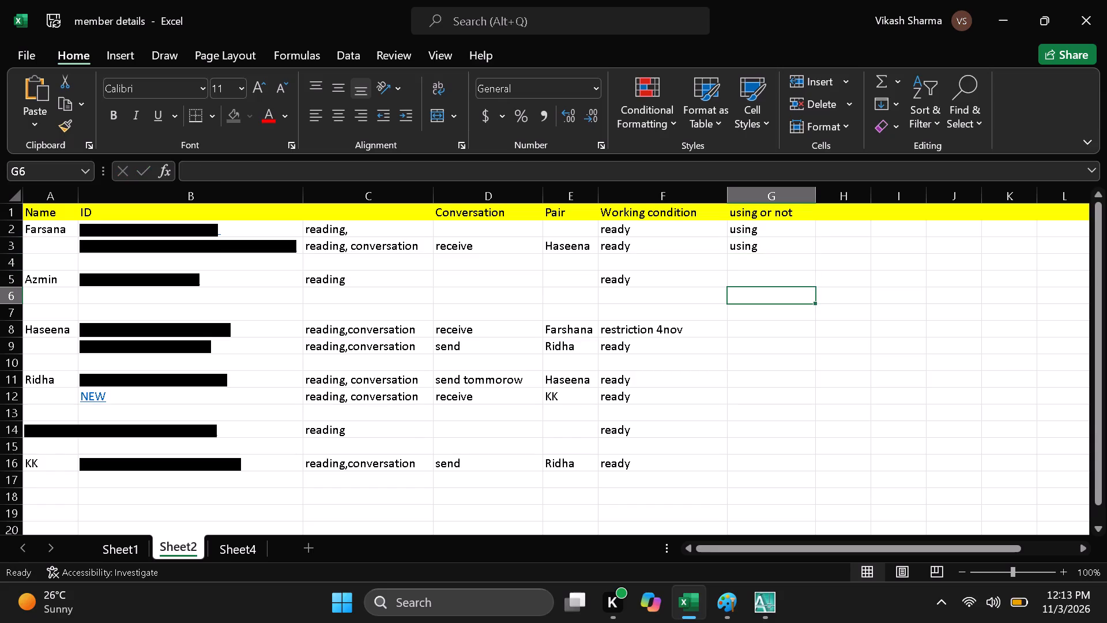
{"action": "key", "text": "Up"}
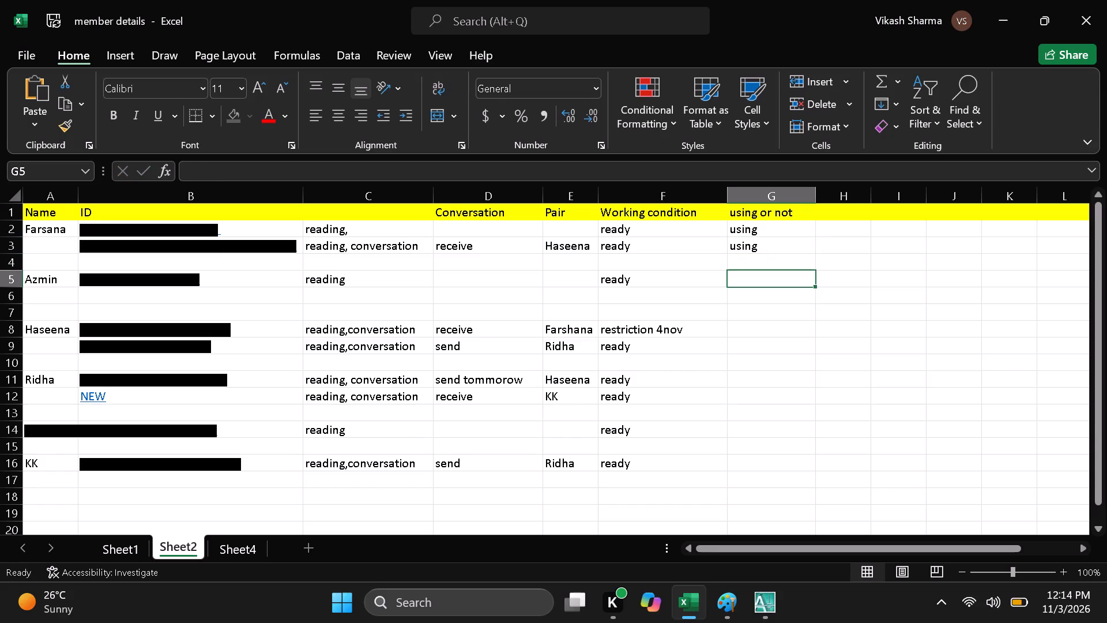
{"action": "key", "text": "u"}
{"action": "key", "text": "s"}
{"action": "key", "text": "i"}
{"action": "type", "text": "ng"}
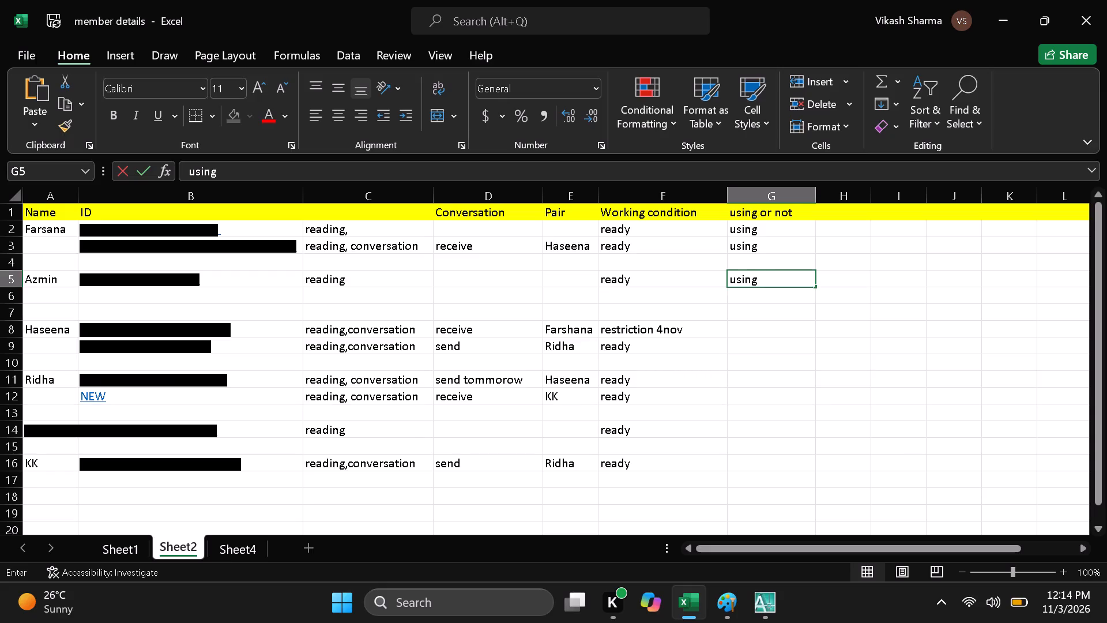
{"action": "key", "text": "Return"}
Enter "using" in the "using or not" column for Haseena's first row, in cell G8.
{"action": "key", "text": "Return"}
{"action": "key", "text": "Return"}
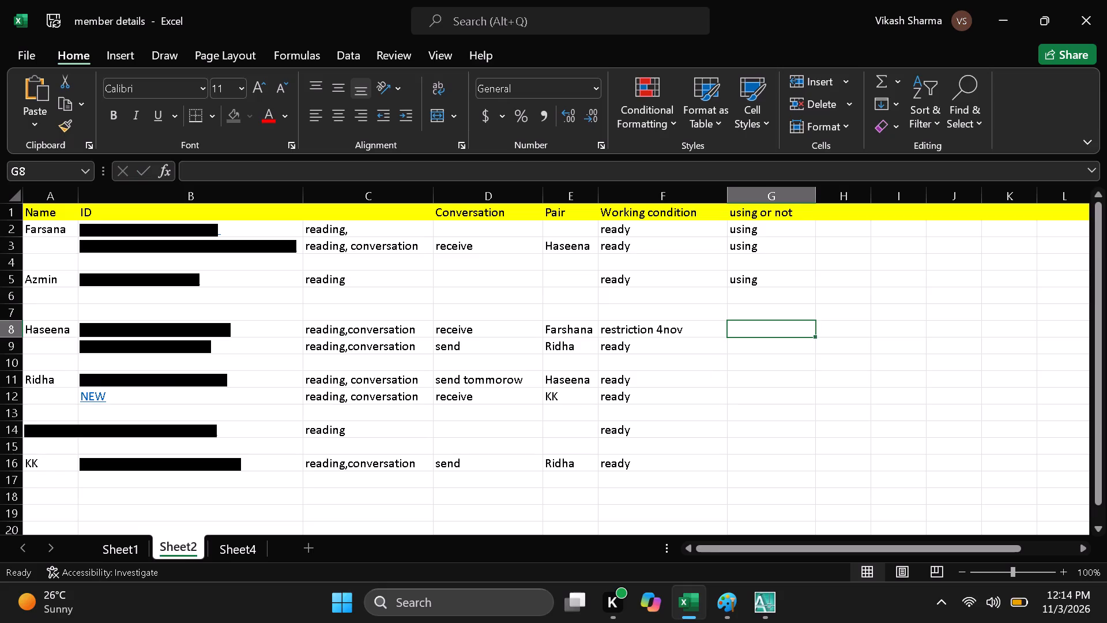
{"action": "key", "text": "u"}
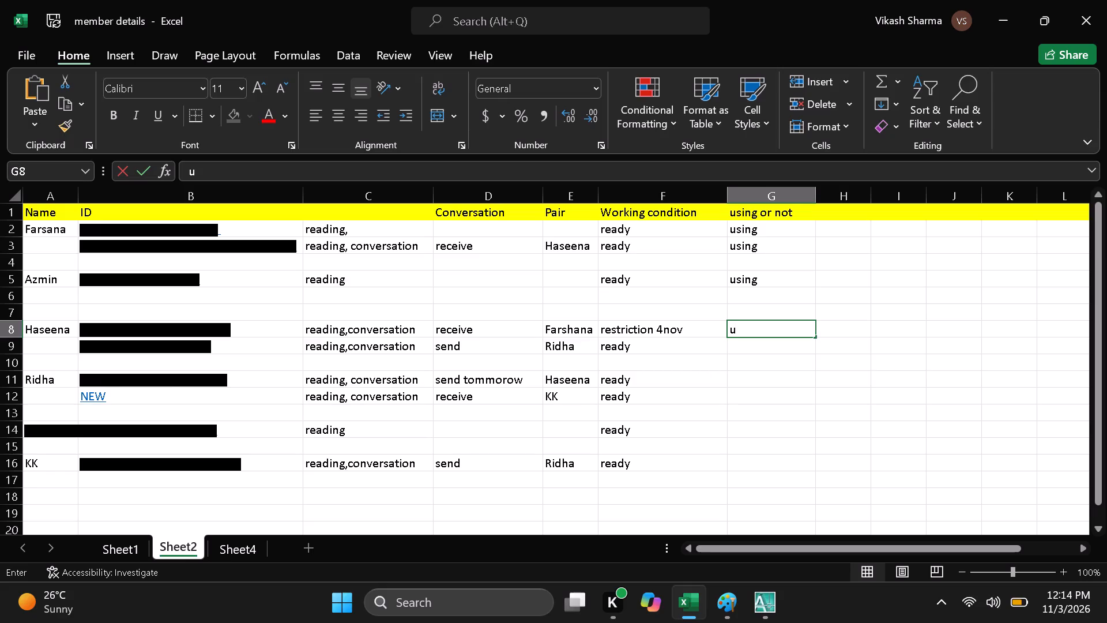
{"action": "type", "text": "sing"}
{"action": "left_click", "coordinate": [777, 250]}
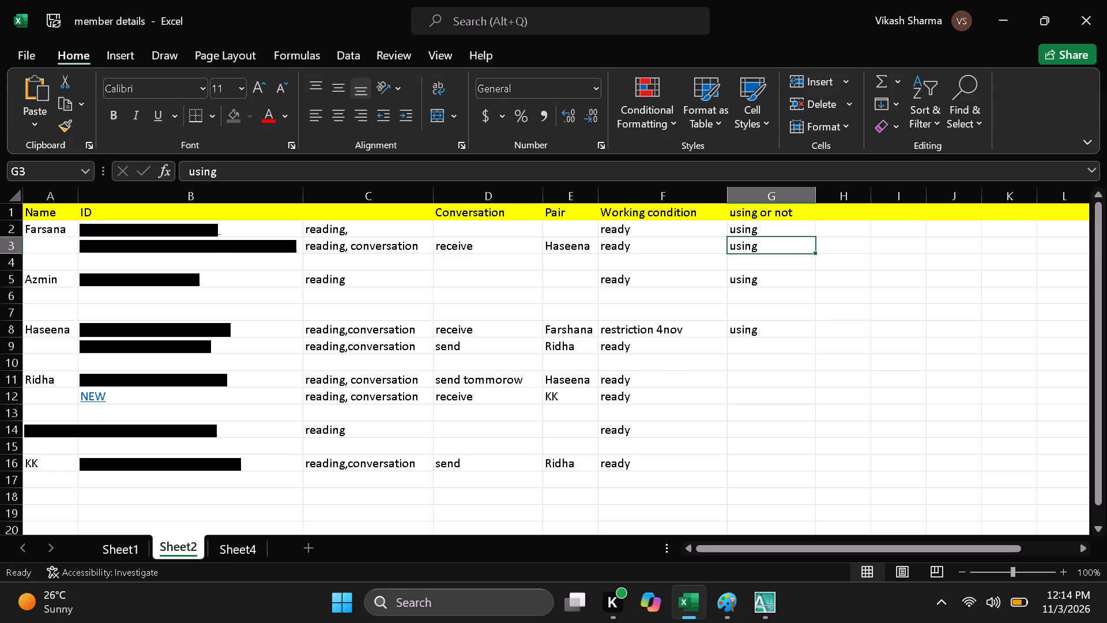
Enter "using" in the "using or not" column for Haseena's second row, in cell G9.
{"action": "left_click", "coordinate": [755, 344]}
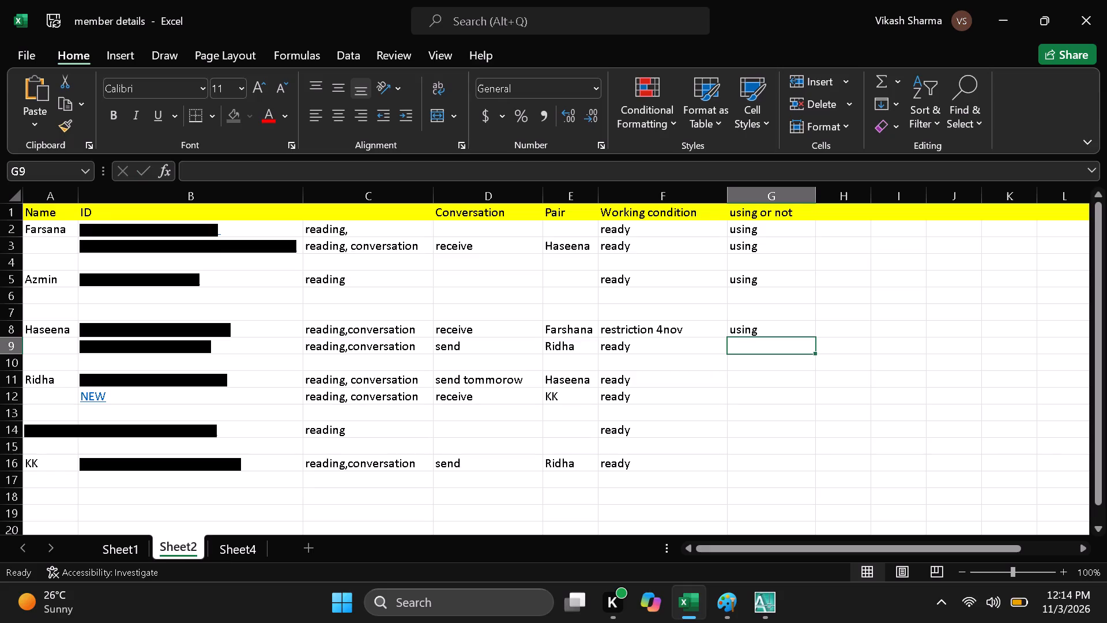
{"action": "key", "text": "u"}
{"action": "left_click", "coordinate": [755, 344]}
{"action": "type", "text": "sing"}
{"action": "left_click", "coordinate": [755, 344]}
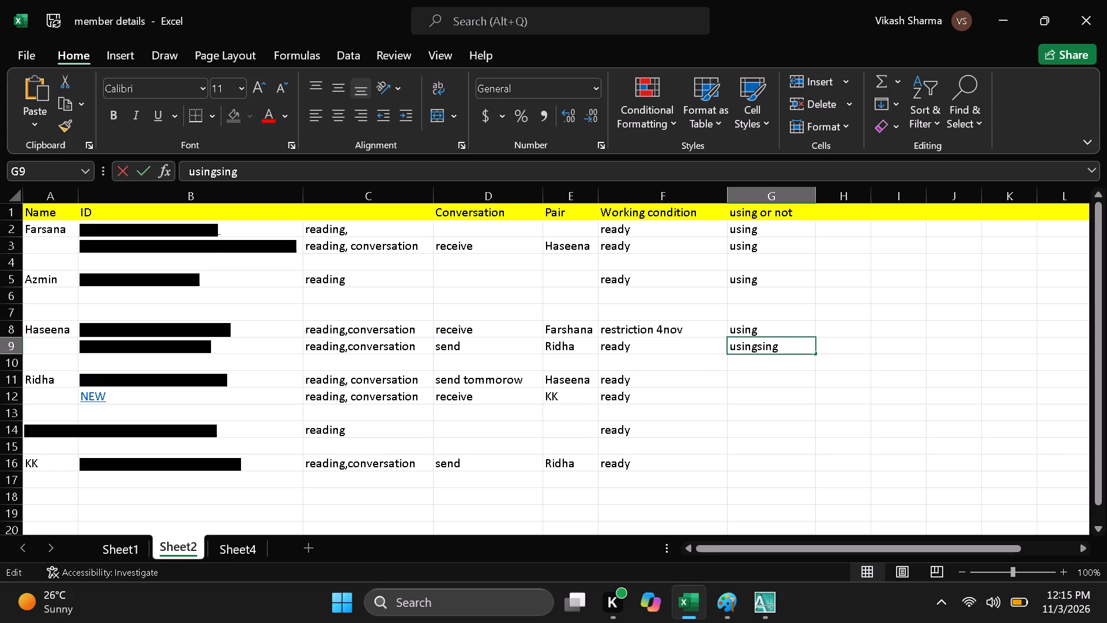
{"action": "left_click", "coordinate": [783, 350]}
{"action": "key", "text": "BackSpace"}
{"action": "key", "text": "BackSpace"}
{"action": "key", "text": "BackSpace"}
{"action": "key", "text": "BackSpace"}
{"action": "key", "text": "BackSpace"}
{"action": "key", "text": "g"}
Enter "using" in the "using or not" column for both Ridha rows, in cells G11 and G12.
{"action": "left_click", "coordinate": [746, 386]}
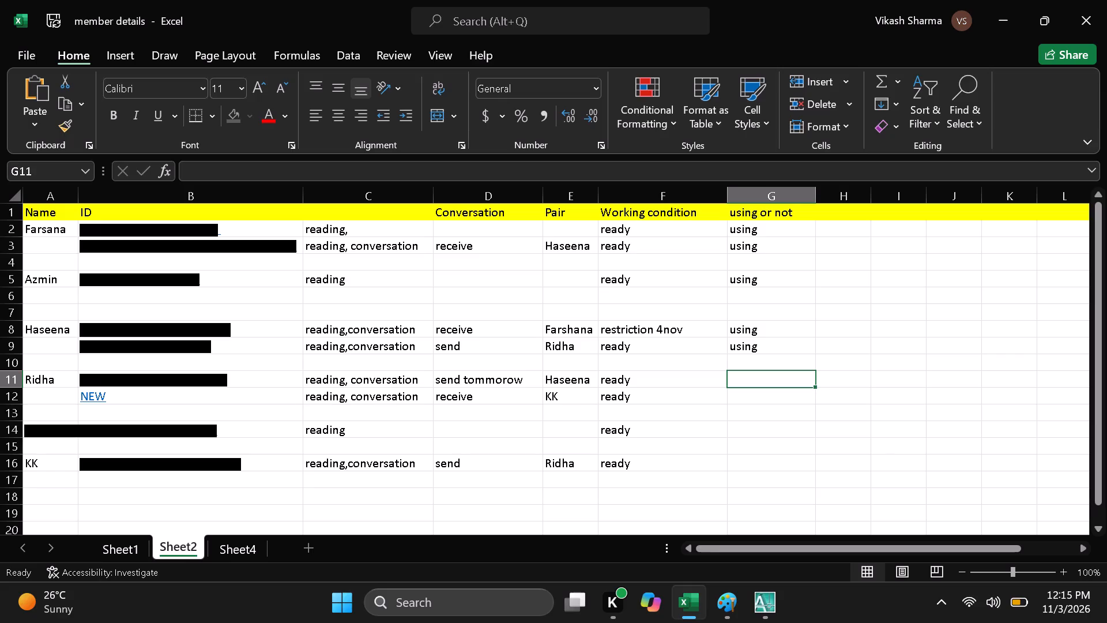
{"action": "key", "text": "u"}
{"action": "key", "text": "s"}
{"action": "type", "text": "in"}
{"action": "key", "text": "g"}
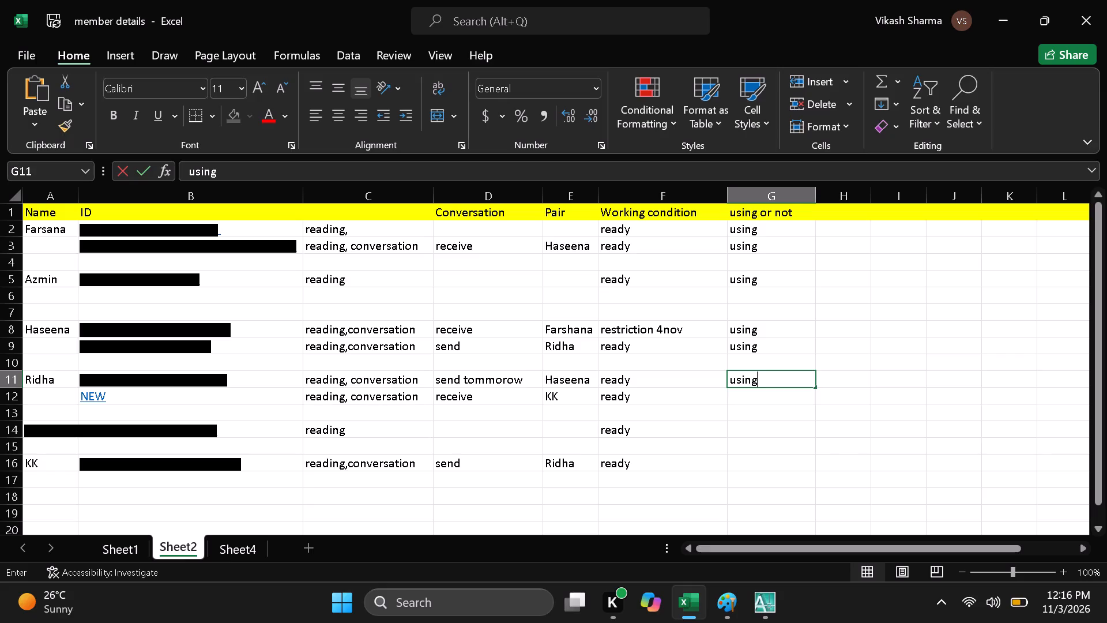
{"action": "left_click", "coordinate": [743, 396]}
{"action": "type", "text": "using"}
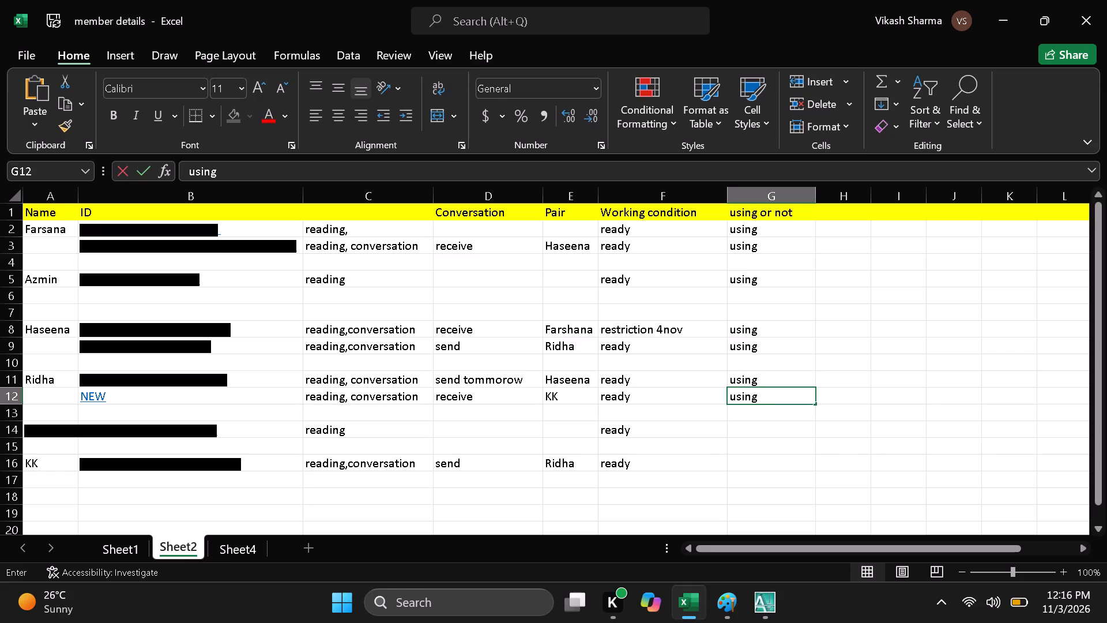
Enter "not using" for Saniyah's row in cell G14 and "using" for KK's row in cell G16.
{"action": "left_click", "coordinate": [736, 427]}
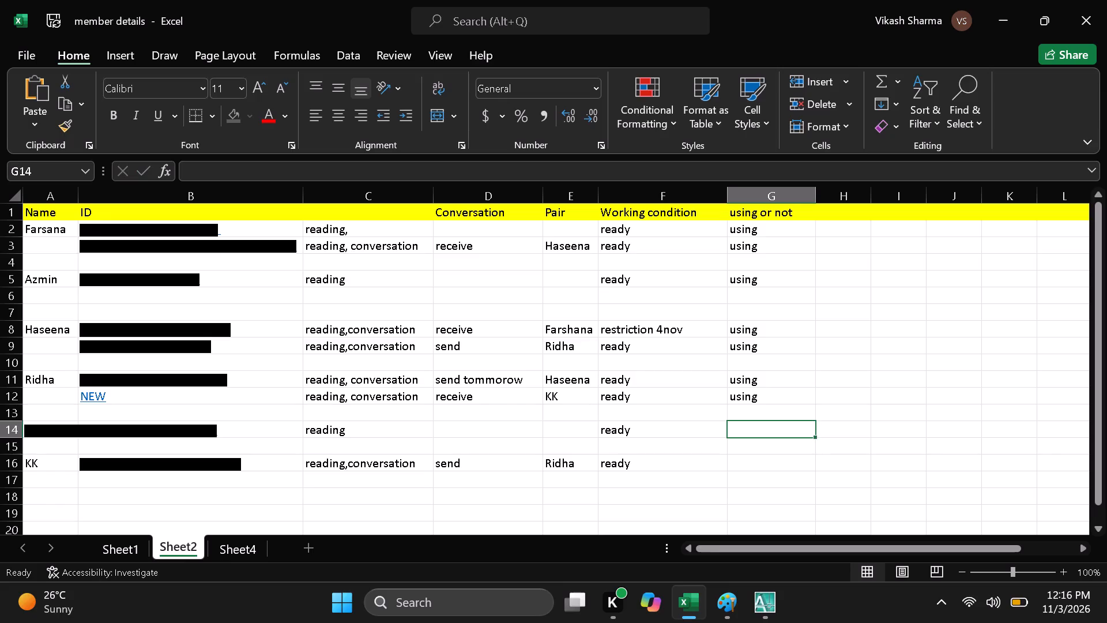
{"action": "type", "text": "not using"}
{"action": "left_click", "coordinate": [738, 468]}
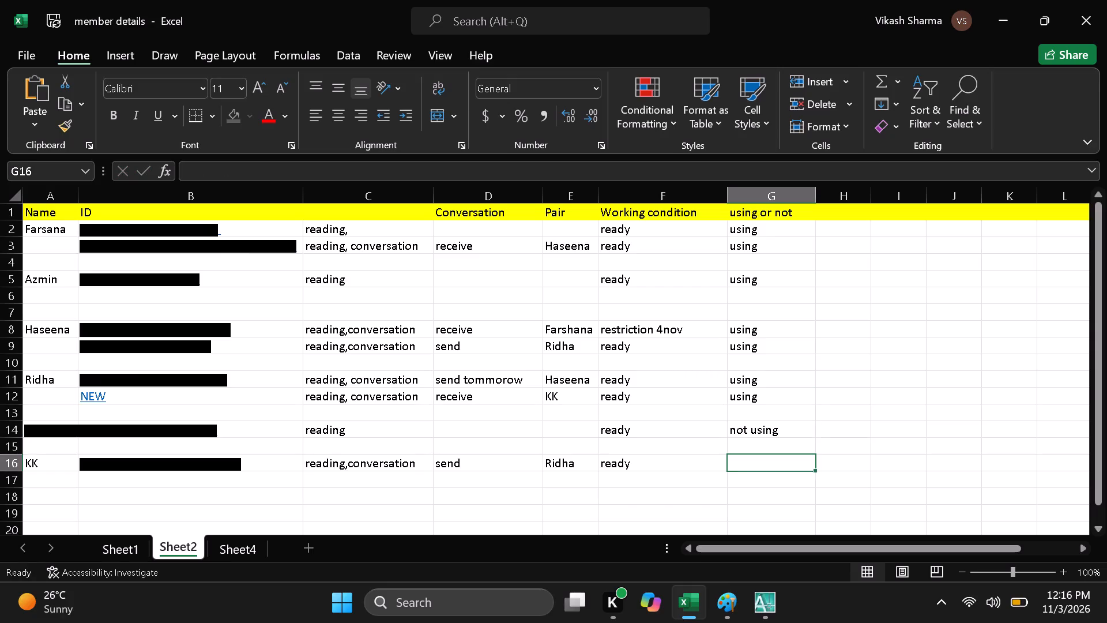
{"action": "type", "text": "us"}
{"action": "type", "text": "ing"}
{"action": "left_click", "coordinate": [738, 468]}
Add the column header "Paid" in cell H1, beside the "using or not" header.
{"action": "left_click", "coordinate": [842, 212]}
{"action": "key", "text": "p"}
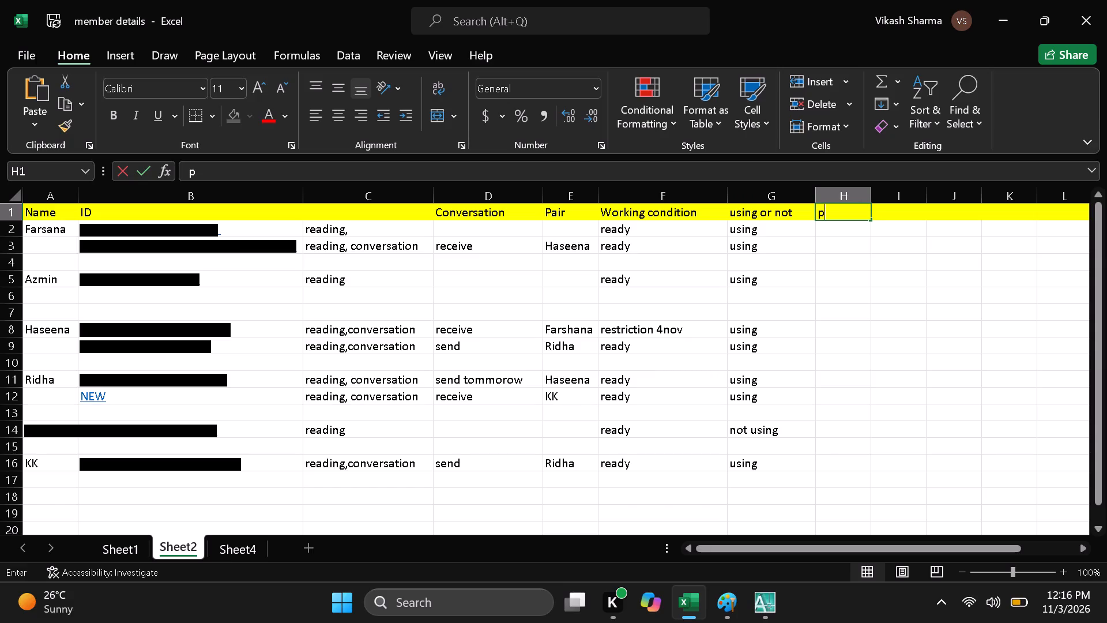
{"action": "type", "text": "aid"}
{"action": "key", "text": "BackSpace"}
{"action": "key", "text": "BackSpace"}
{"action": "key", "text": "BackSpace"}
{"action": "key", "text": "BackSpace"}
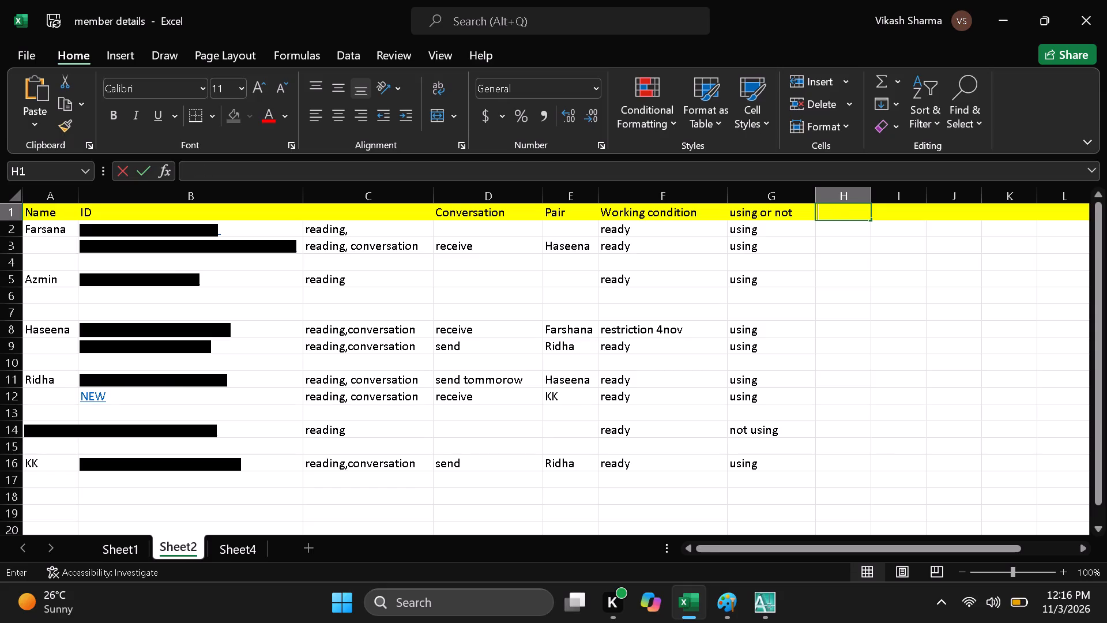
{"action": "type", "text": "aid"}
{"action": "left_click", "coordinate": [833, 230]}
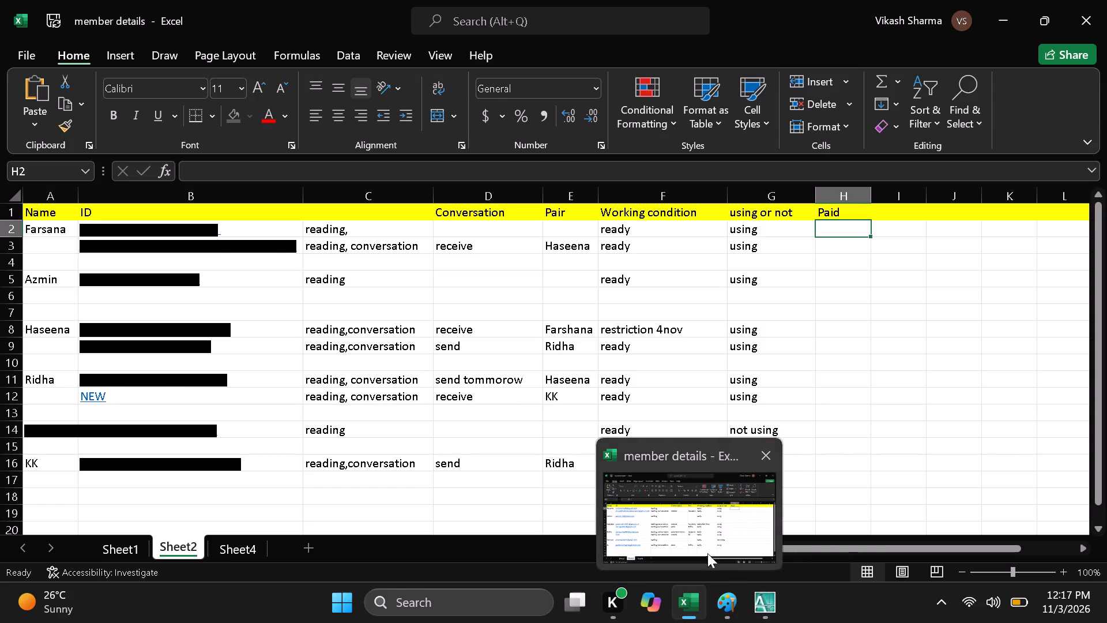
Compare the dollar amounts and pending id entries on Sheet1 with the member records on Sheet2.
{"action": "left_click", "coordinate": [130, 551]}
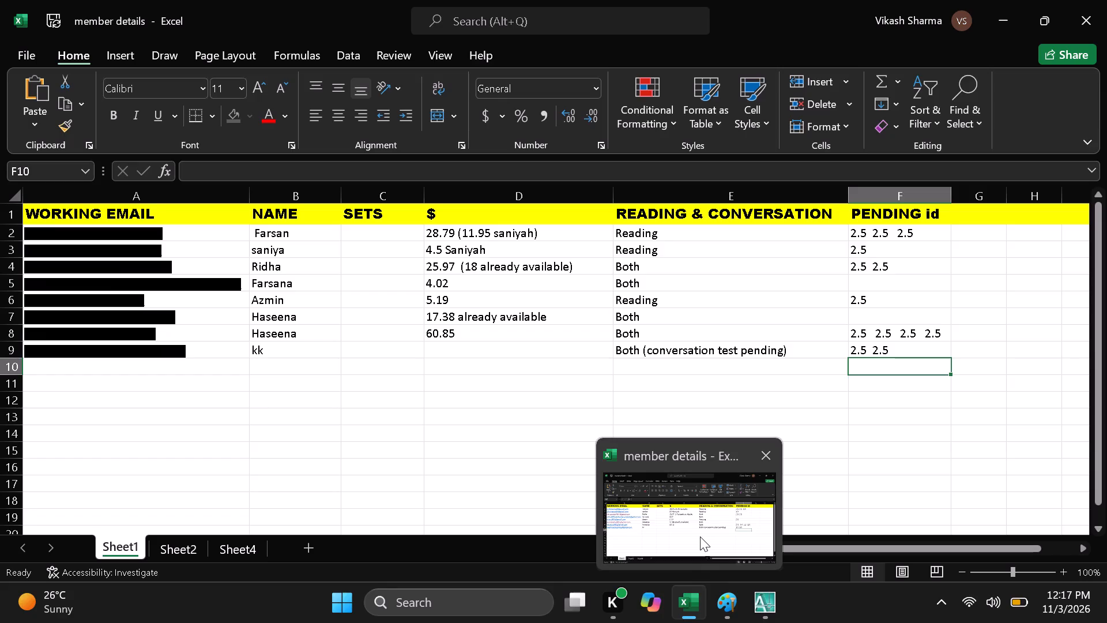
{"action": "left_click", "coordinate": [700, 536]}
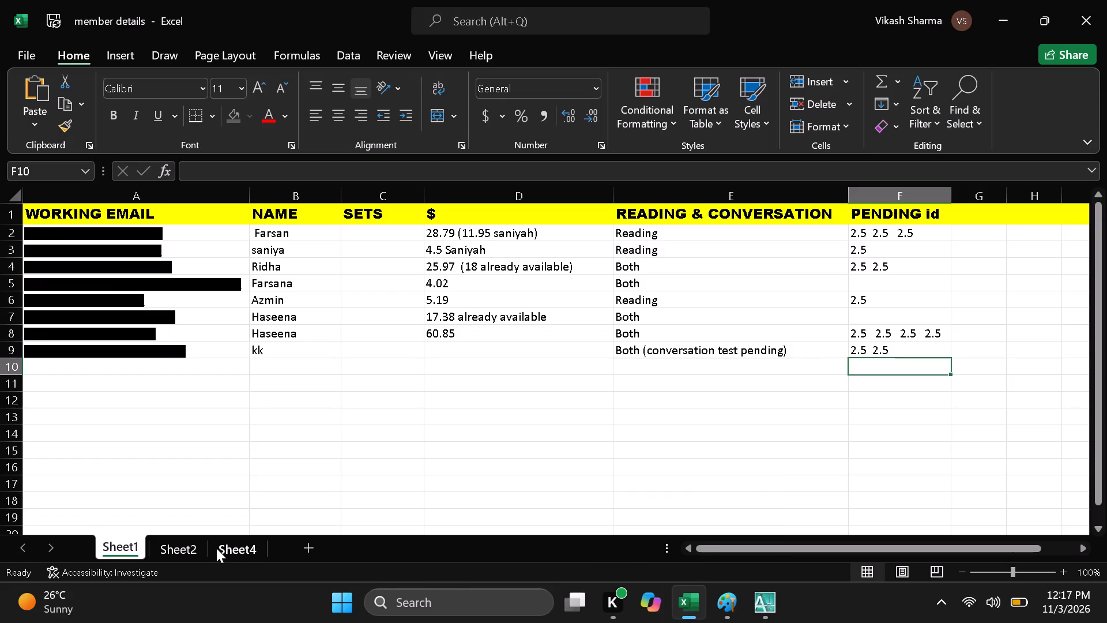
{"action": "left_click", "coordinate": [186, 545]}
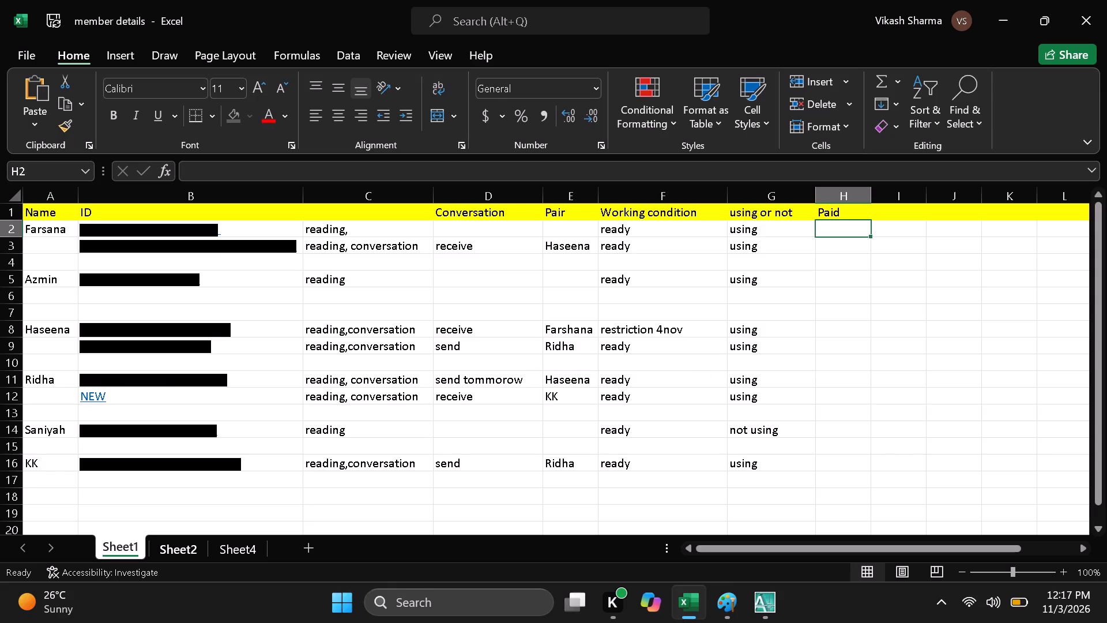
{"action": "left_click", "coordinate": [176, 554]}
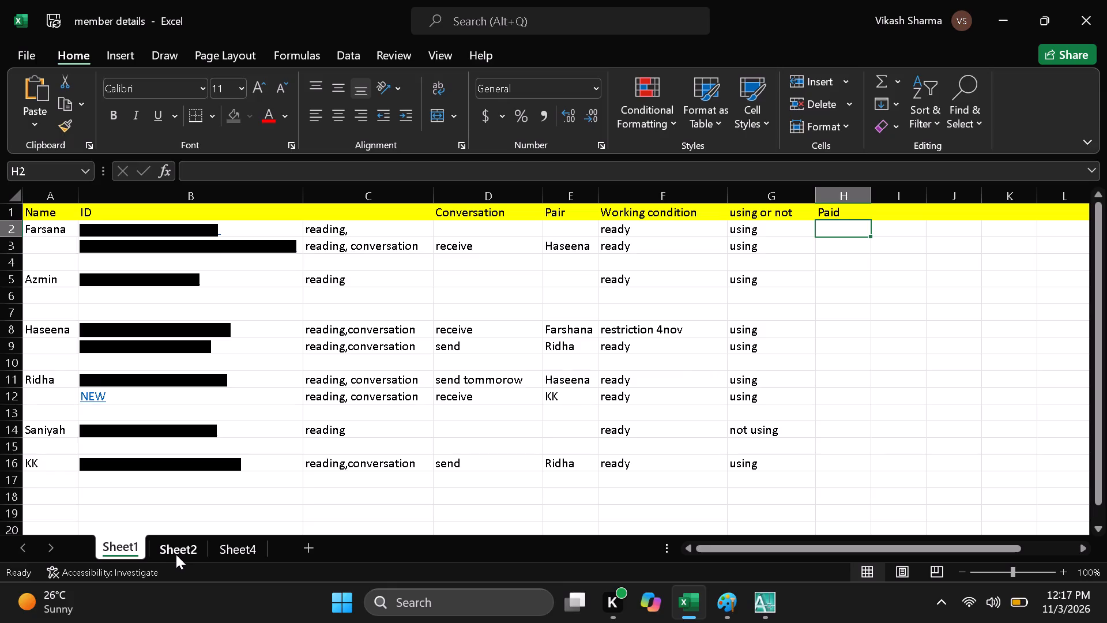
{"action": "left_click", "coordinate": [178, 548]}
{"action": "left_click", "coordinate": [178, 548]}
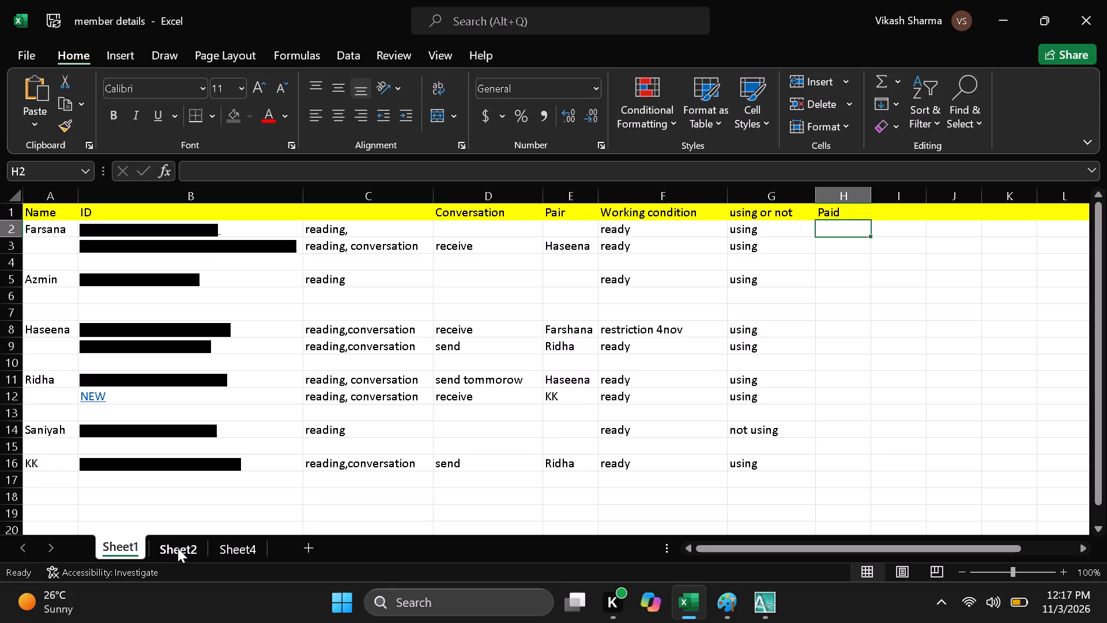
{"action": "left_click", "coordinate": [182, 543]}
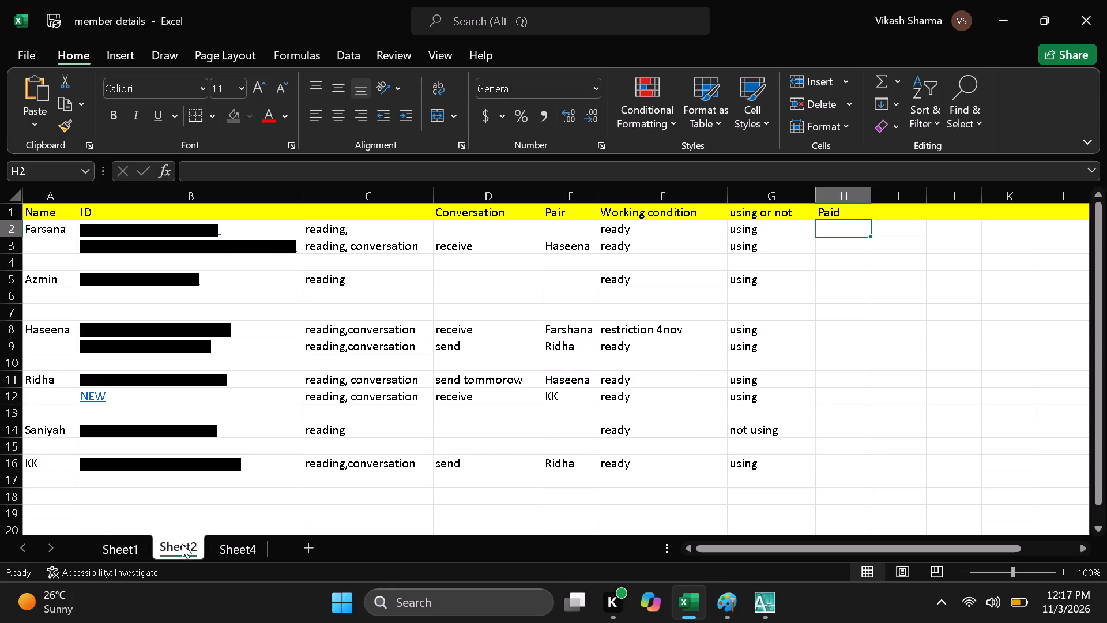
{"action": "double_click", "coordinate": [182, 543]}
{"action": "double_click", "coordinate": [125, 536]}
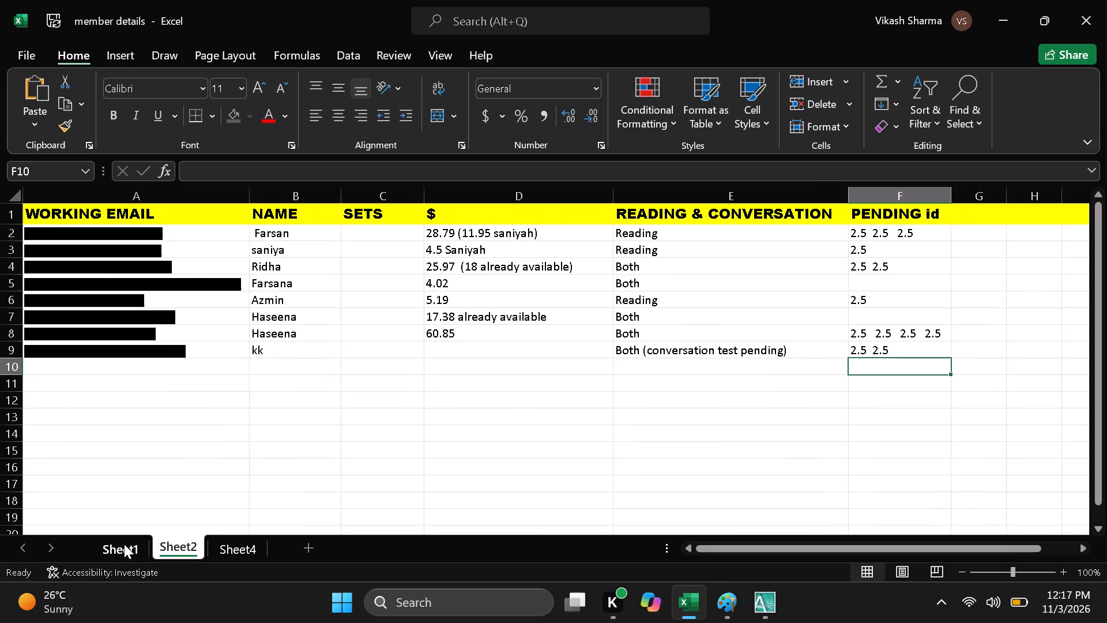
{"action": "left_click", "coordinate": [124, 545]}
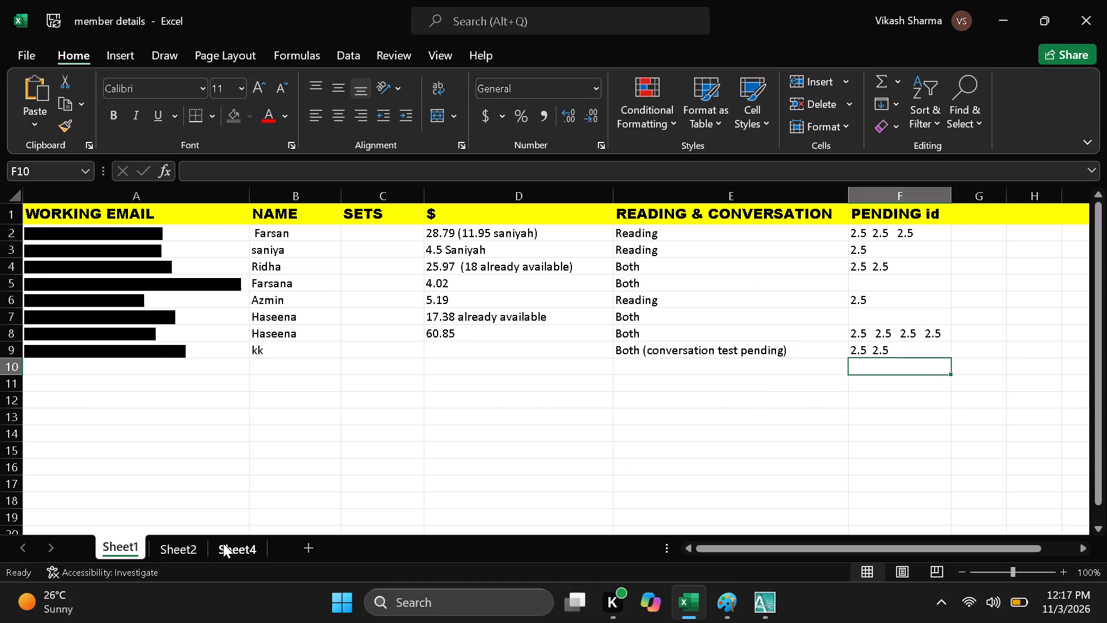
{"action": "left_click", "coordinate": [184, 543]}
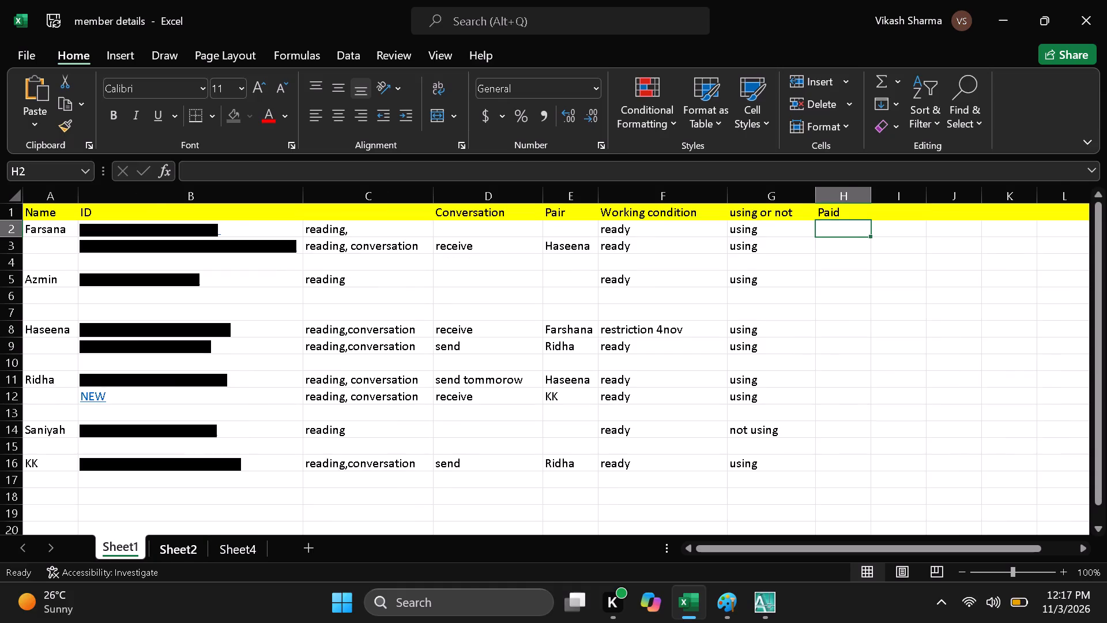
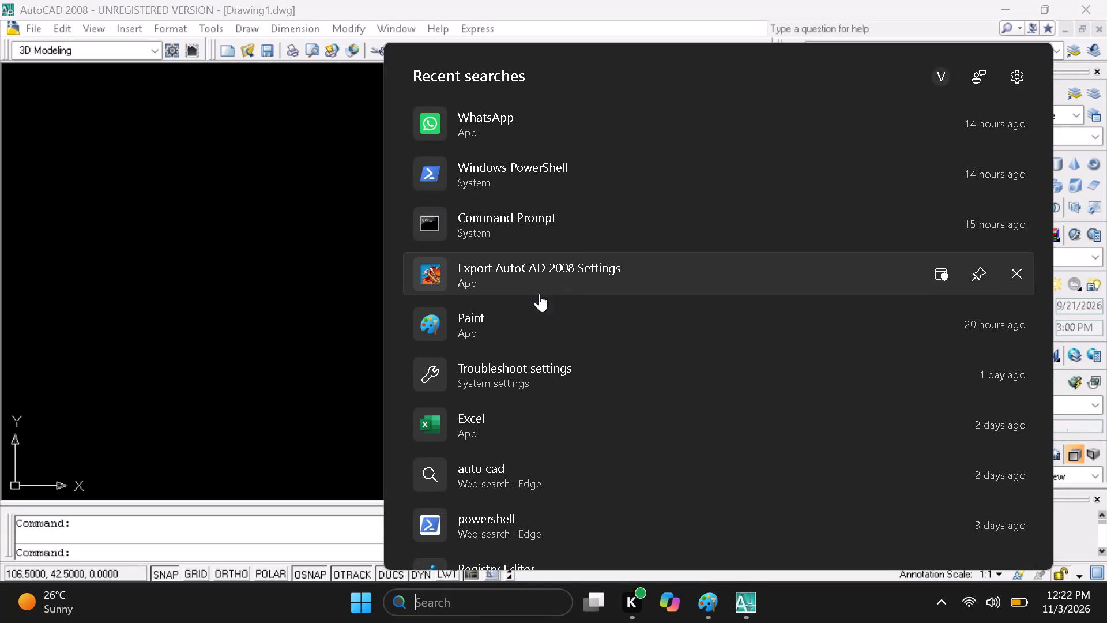
Switch to Excel and open the recent workbook "member details".
{"action": "double_click", "coordinate": [523, 409]}
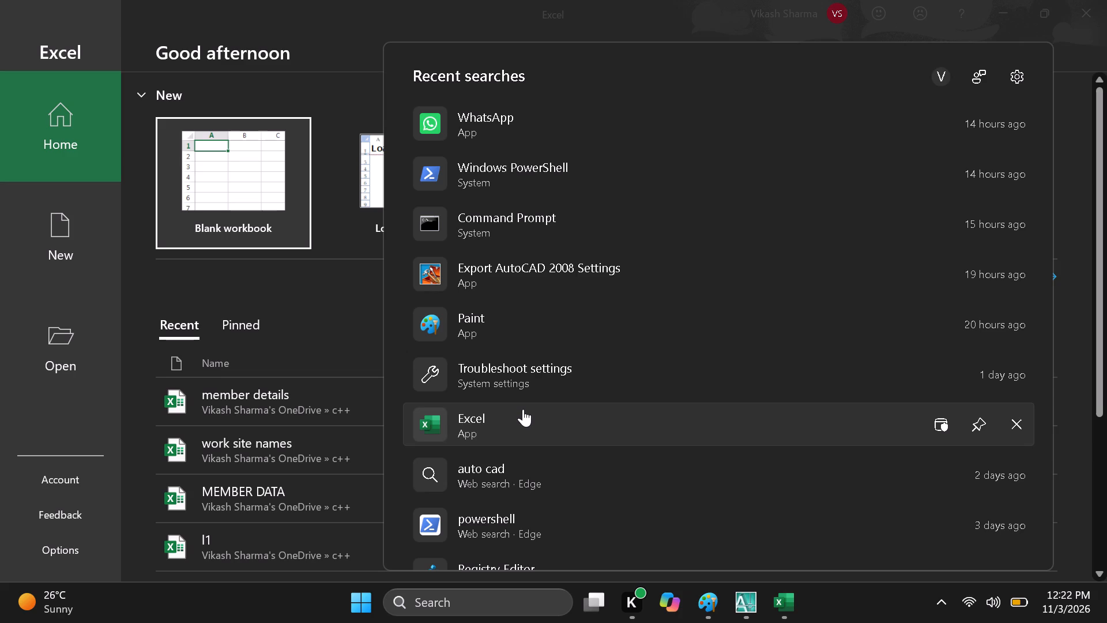
{"action": "left_click", "coordinate": [290, 14]}
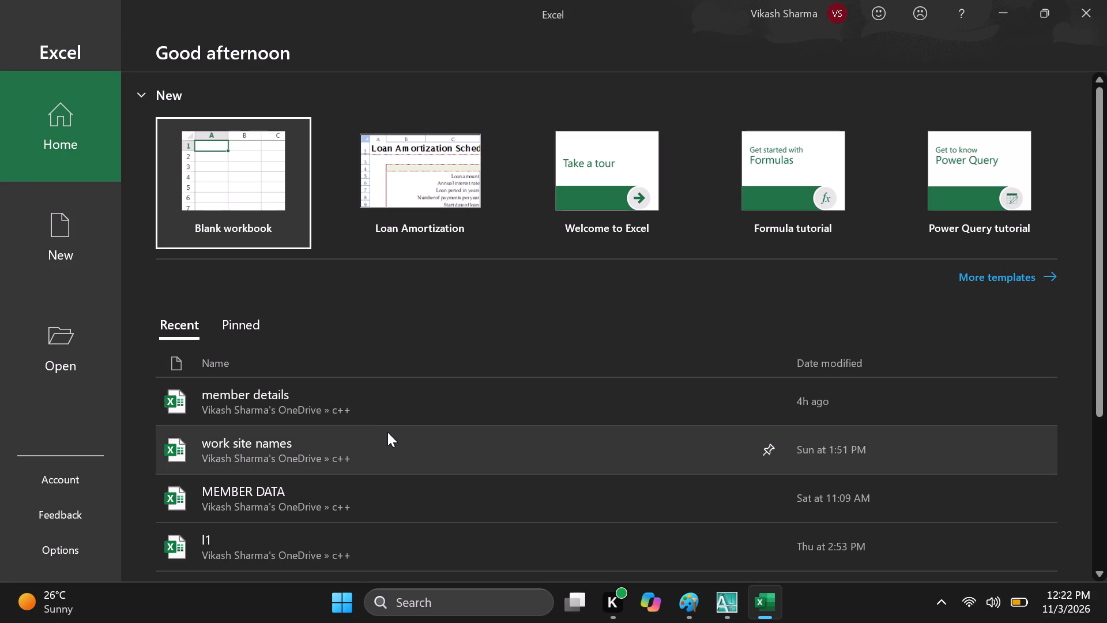
{"action": "double_click", "coordinate": [379, 415]}
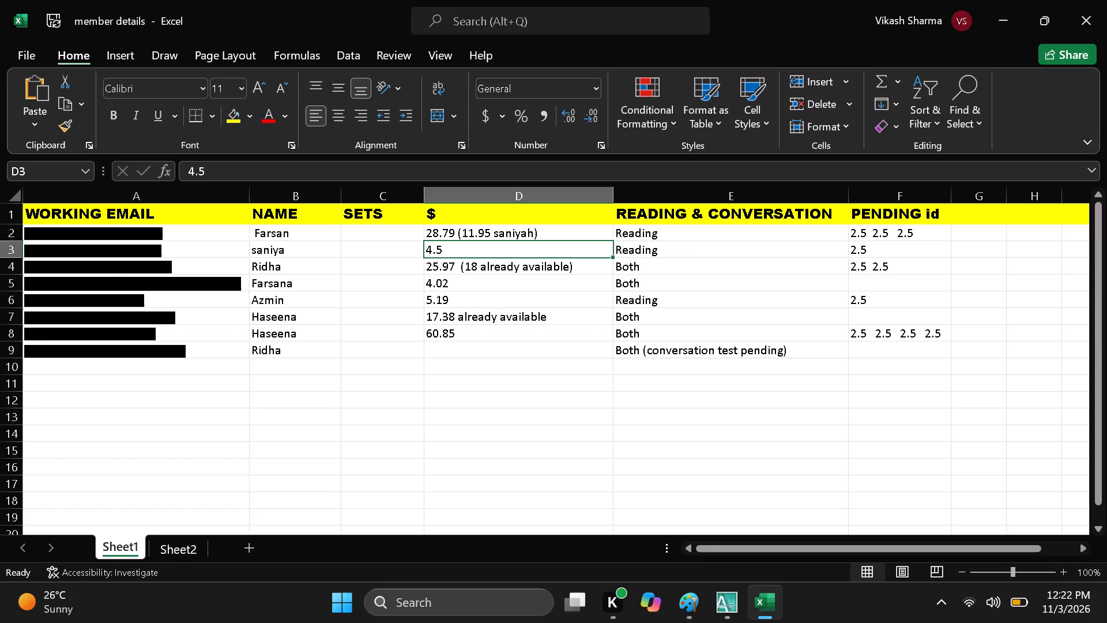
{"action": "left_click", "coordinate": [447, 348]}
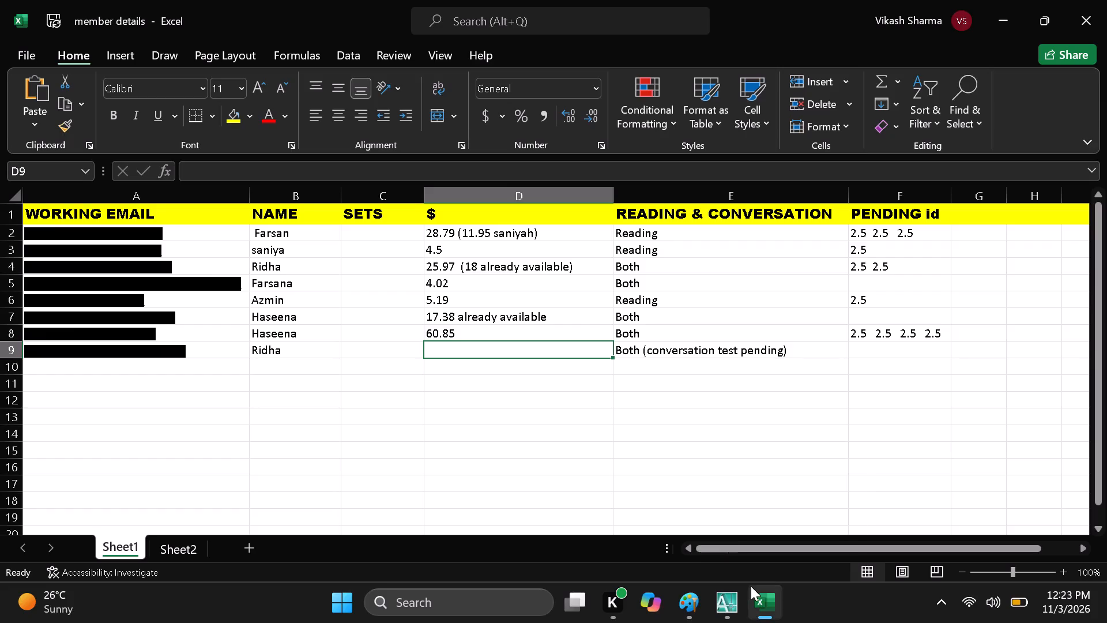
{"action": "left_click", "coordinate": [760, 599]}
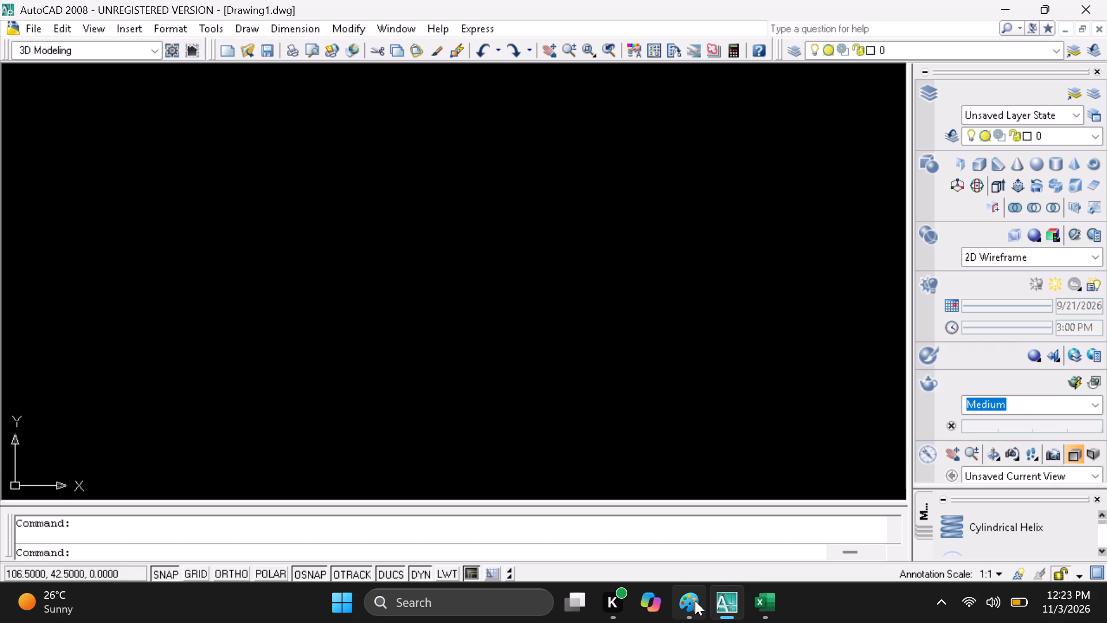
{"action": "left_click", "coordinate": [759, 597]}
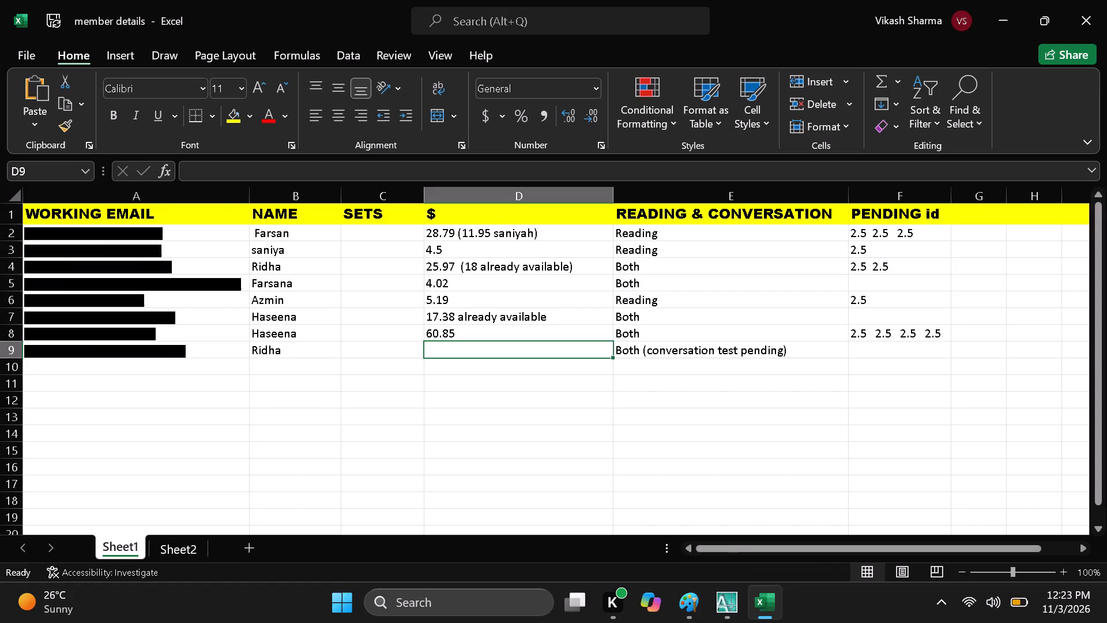
Clear the names Ridha, Saniyah, Azmin and Khushi from cells A3 to A6 on Sheet2.
{"action": "left_click", "coordinate": [173, 546]}
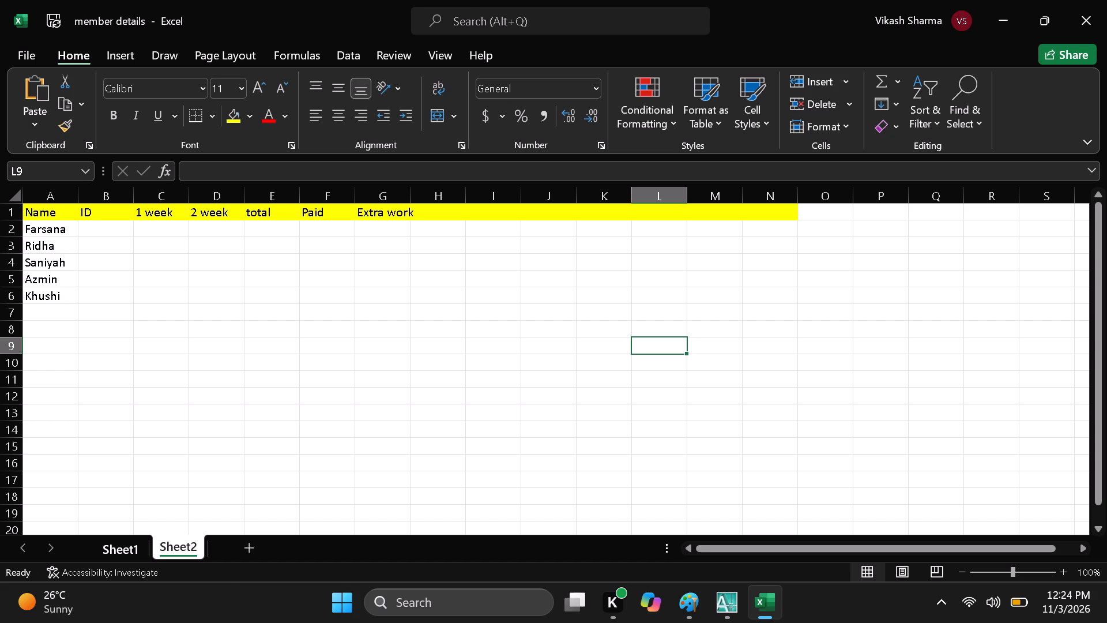
{"action": "left_click", "coordinate": [50, 247]}
{"action": "key", "text": "BackSpace"}
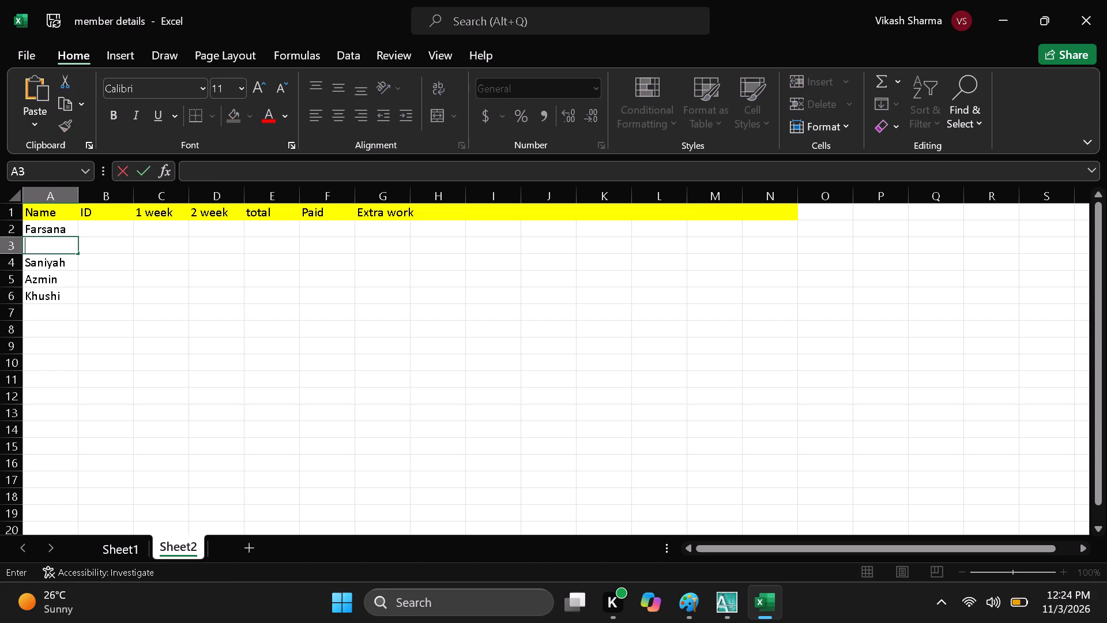
{"action": "left_click", "coordinate": [50, 247]}
{"action": "left_click", "coordinate": [48, 261]}
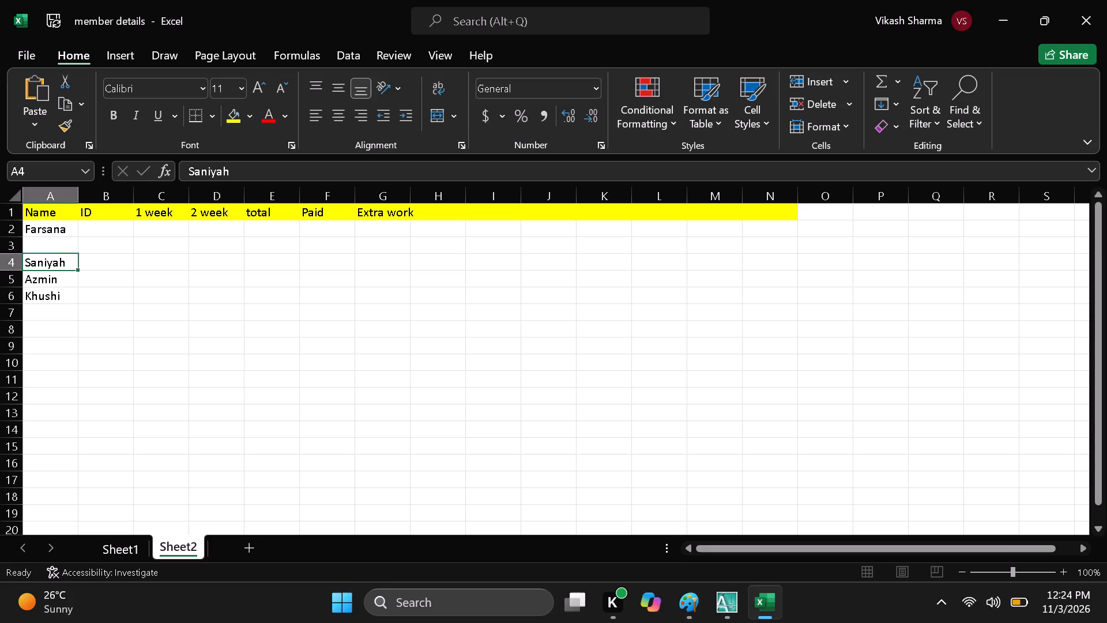
{"action": "key", "text": "BackSpace"}
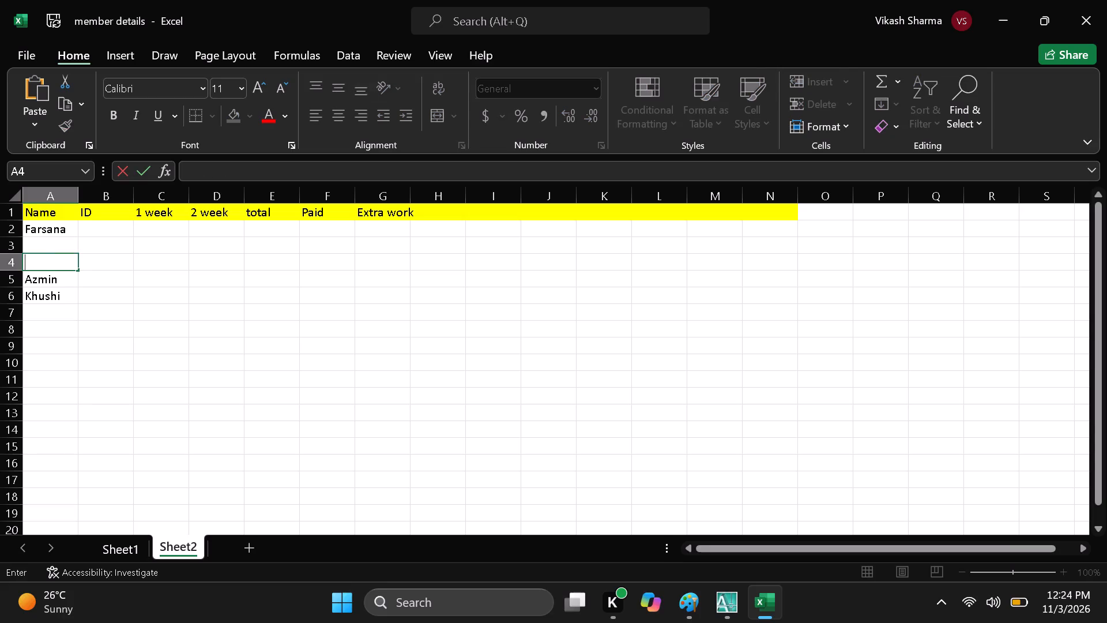
{"action": "left_click", "coordinate": [42, 282]}
{"action": "key", "text": "BackSpace"}
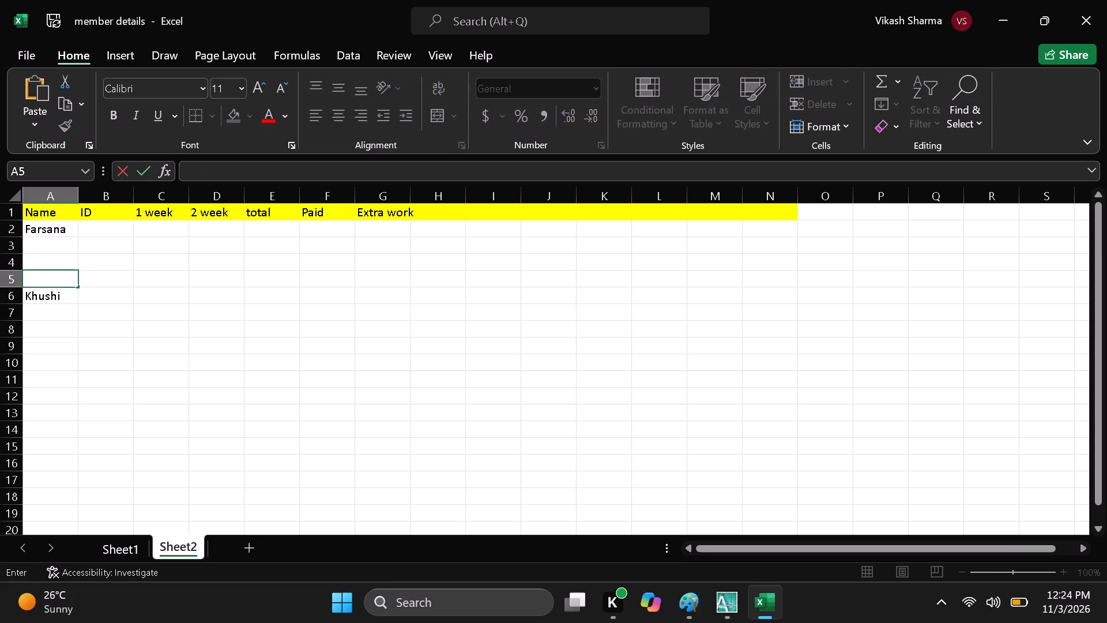
{"action": "left_click", "coordinate": [40, 293]}
{"action": "key", "text": "BackSpace"}
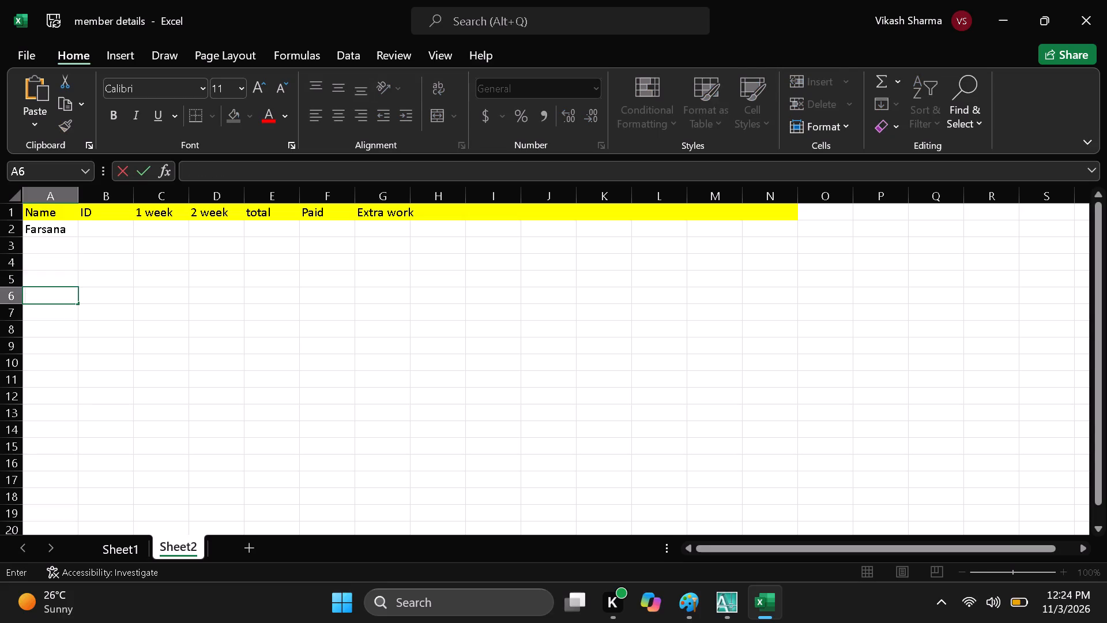
Copy the working email from cell A2 on Sheet1, in Farsan's row.
{"action": "left_click", "coordinate": [123, 553]}
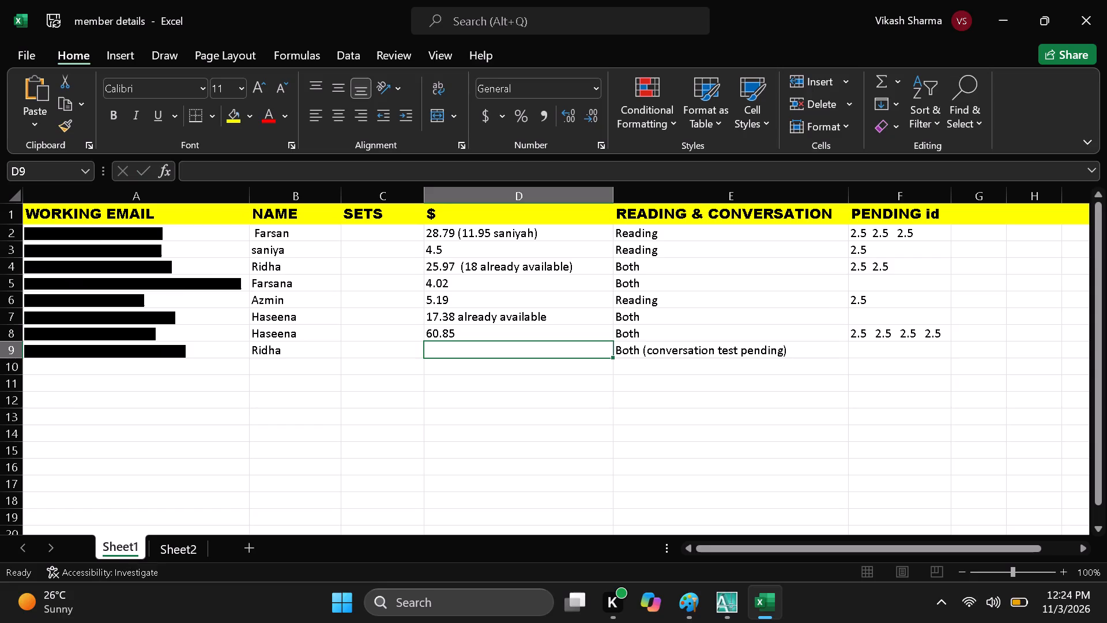
{"action": "left_click", "coordinate": [142, 230]}
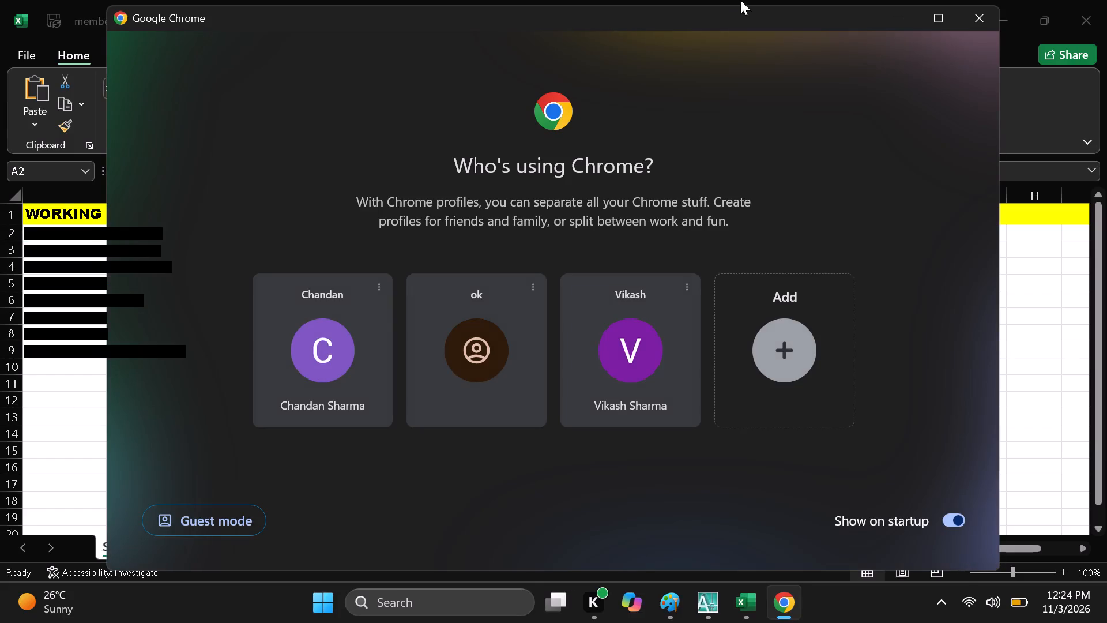
{"action": "left_click", "coordinate": [979, 16]}
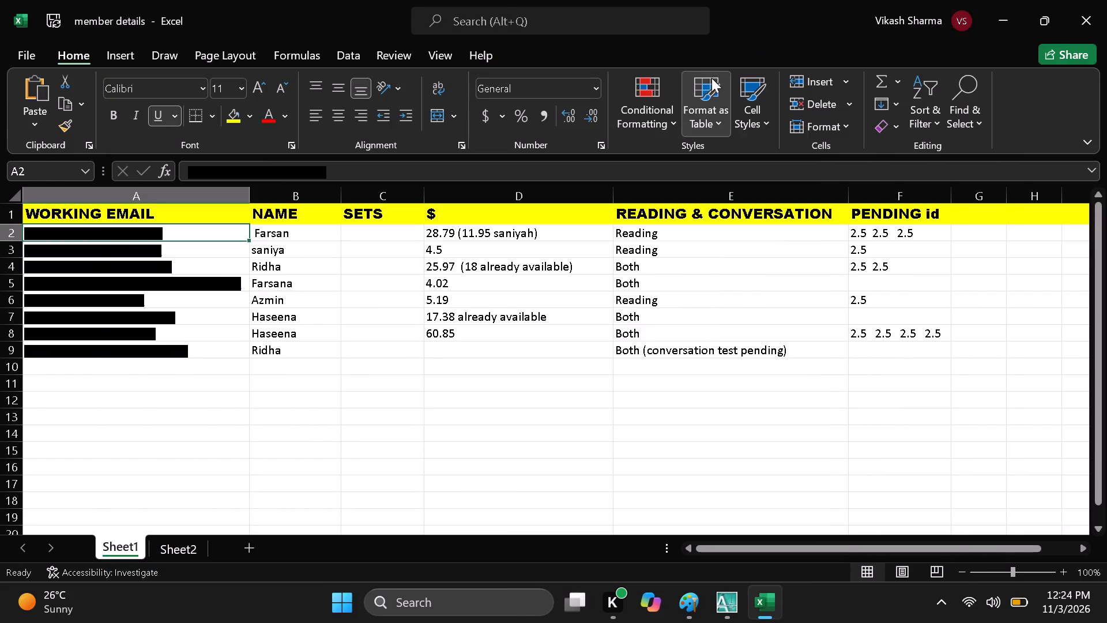
{"action": "right_click", "coordinate": [183, 241]}
{"action": "left_click", "coordinate": [183, 241]}
{"action": "right_click", "coordinate": [186, 231]}
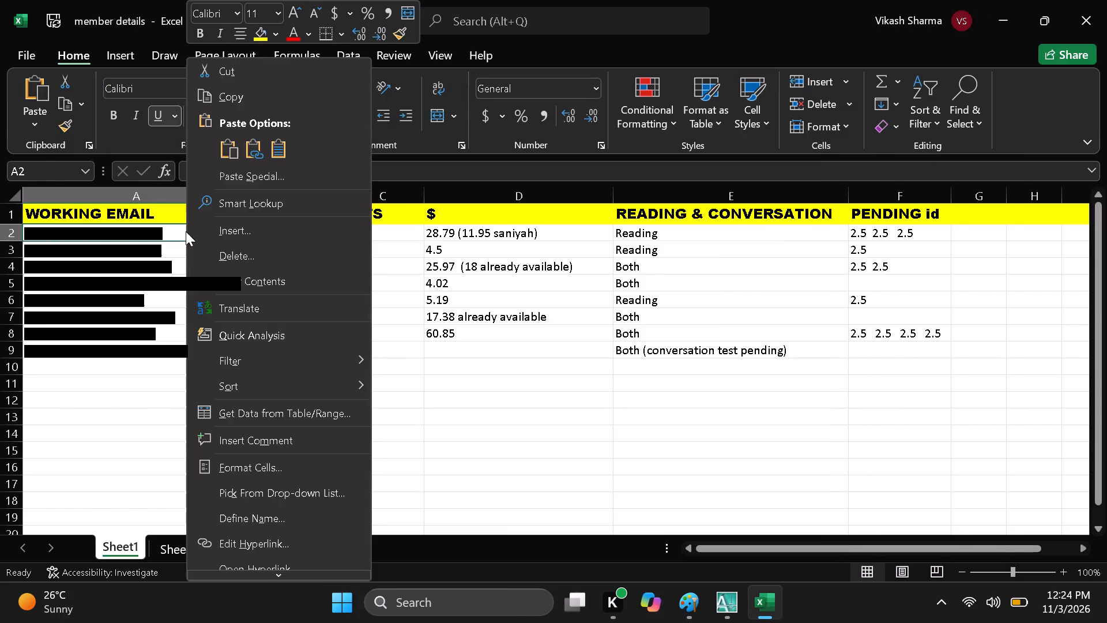
{"action": "left_click", "coordinate": [240, 88]}
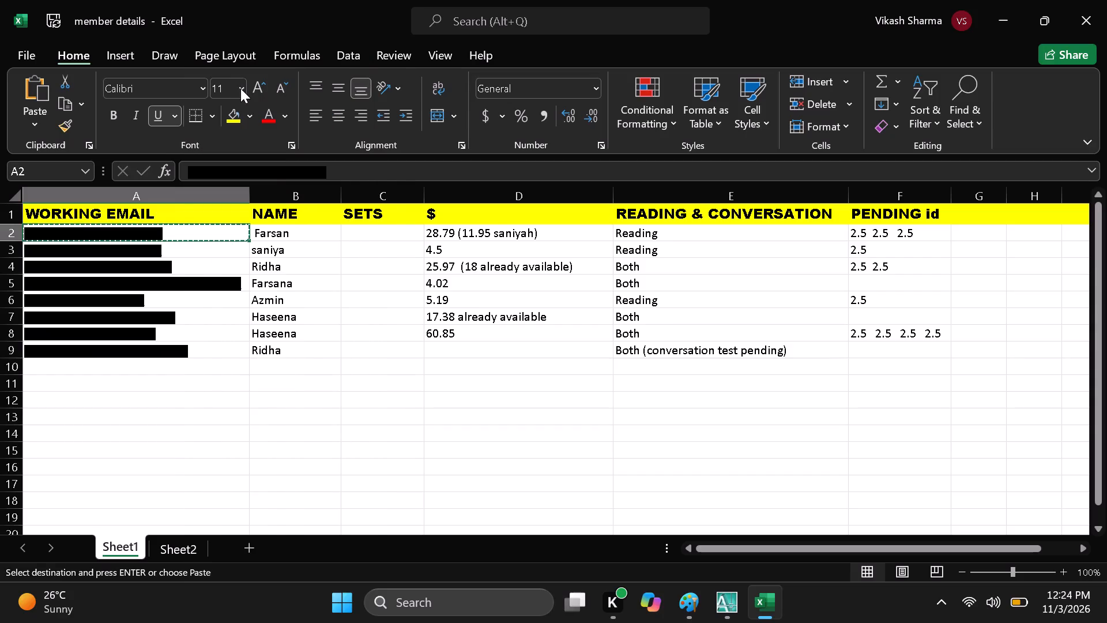
{"action": "right_click", "coordinate": [185, 238]}
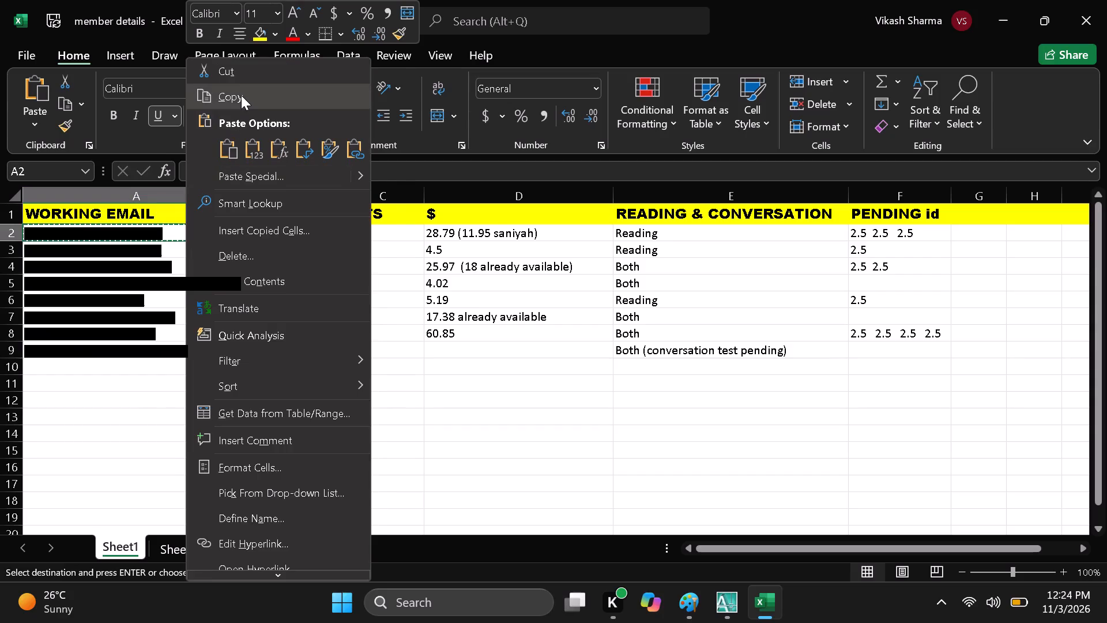
{"action": "left_click", "coordinate": [241, 95]}
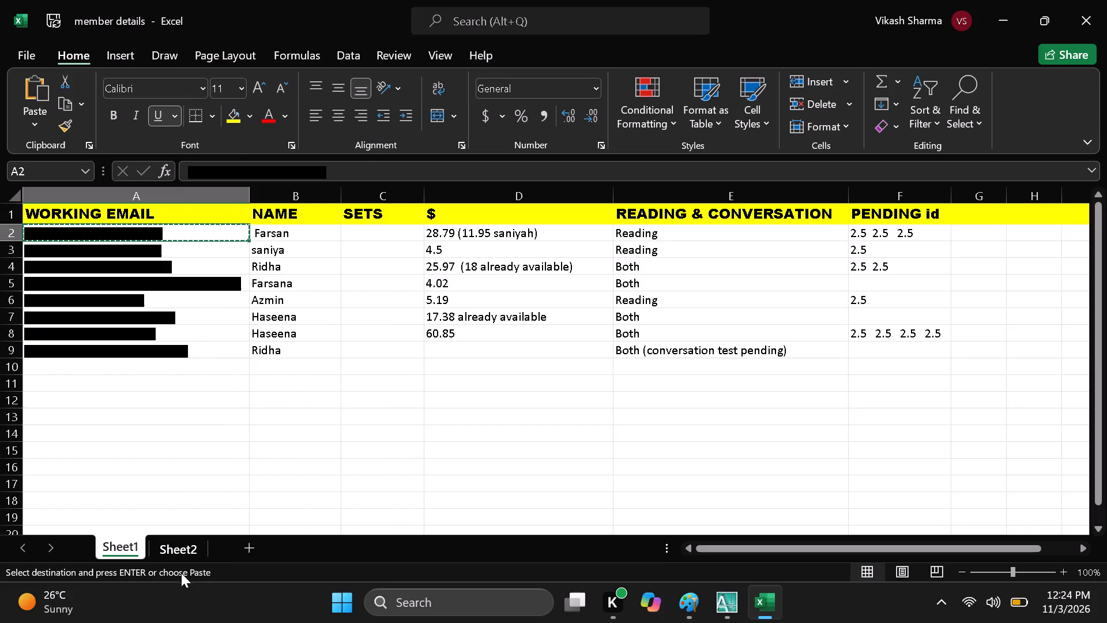
Widen the ID column B on Sheet2 to make room for full email entries.
{"action": "left_click", "coordinate": [187, 544]}
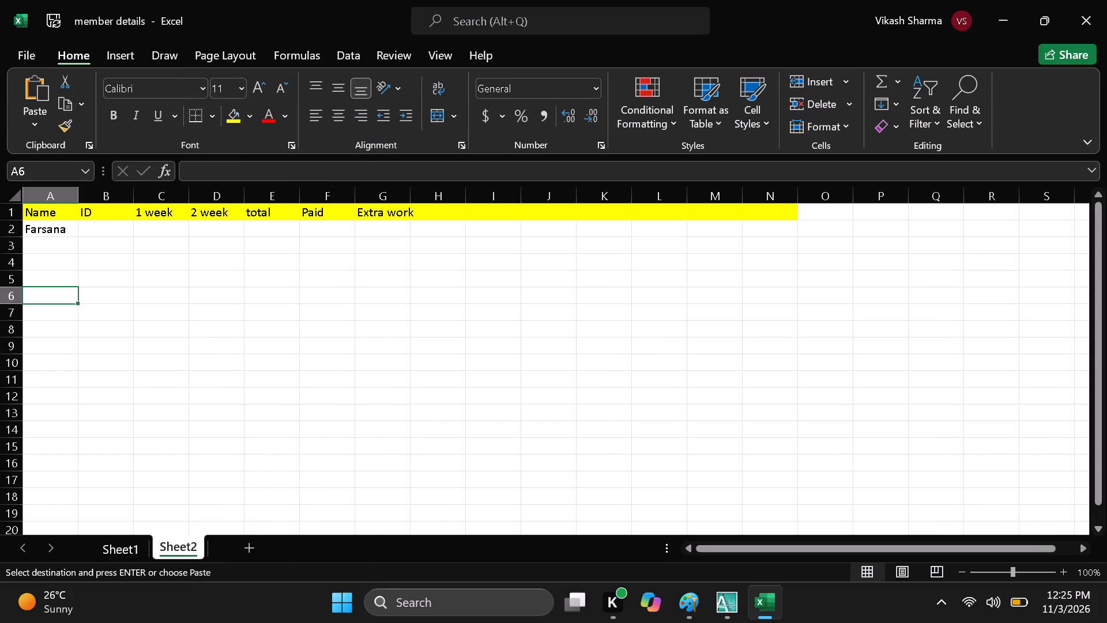
{"action": "left_click_drag", "start_coordinate": [137, 196], "coordinate": [318, 191]}
Paste the copied working email into cell B2 on Sheet2, under ID in Farsana's row.
{"action": "left_click", "coordinate": [178, 224]}
{"action": "right_click", "coordinate": [178, 224]}
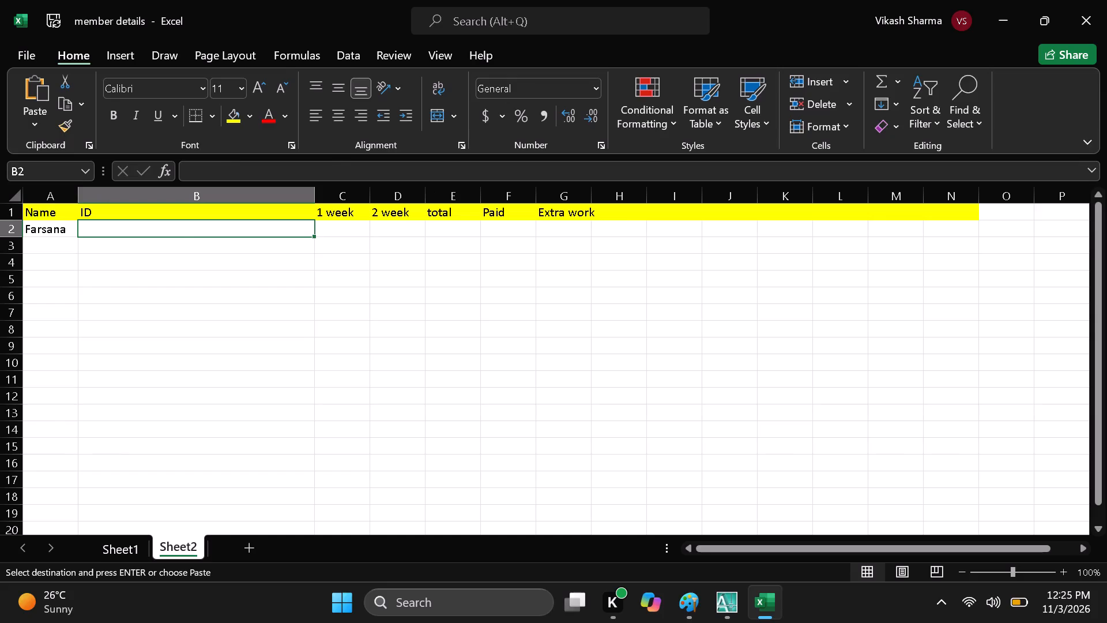
{"action": "left_click", "coordinate": [178, 224]}
{"action": "right_click", "coordinate": [178, 229]}
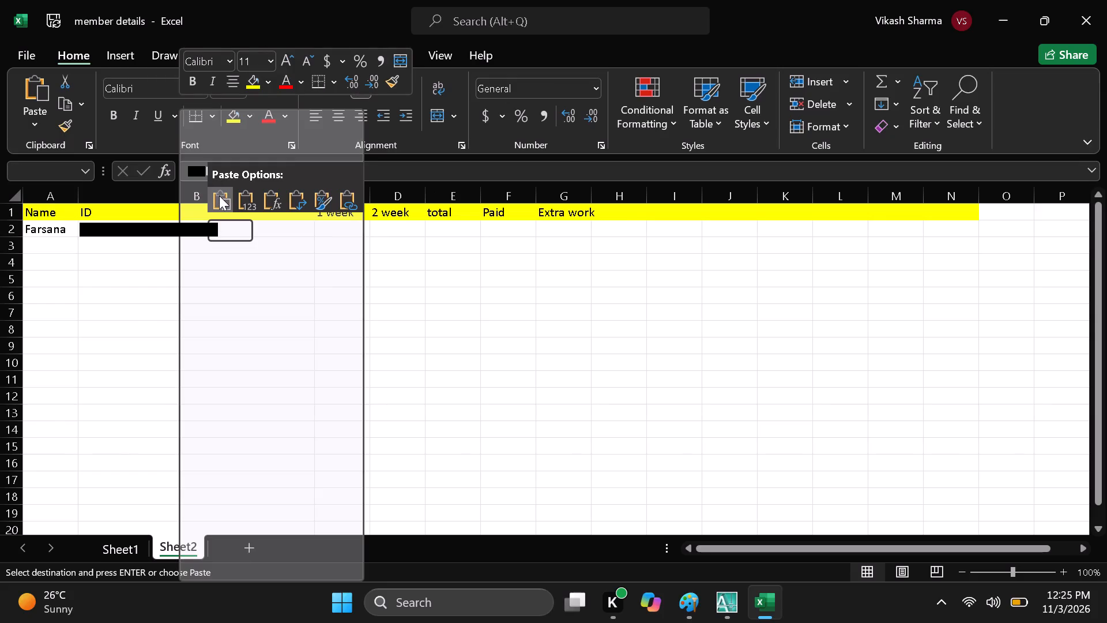
{"action": "left_click", "coordinate": [219, 196]}
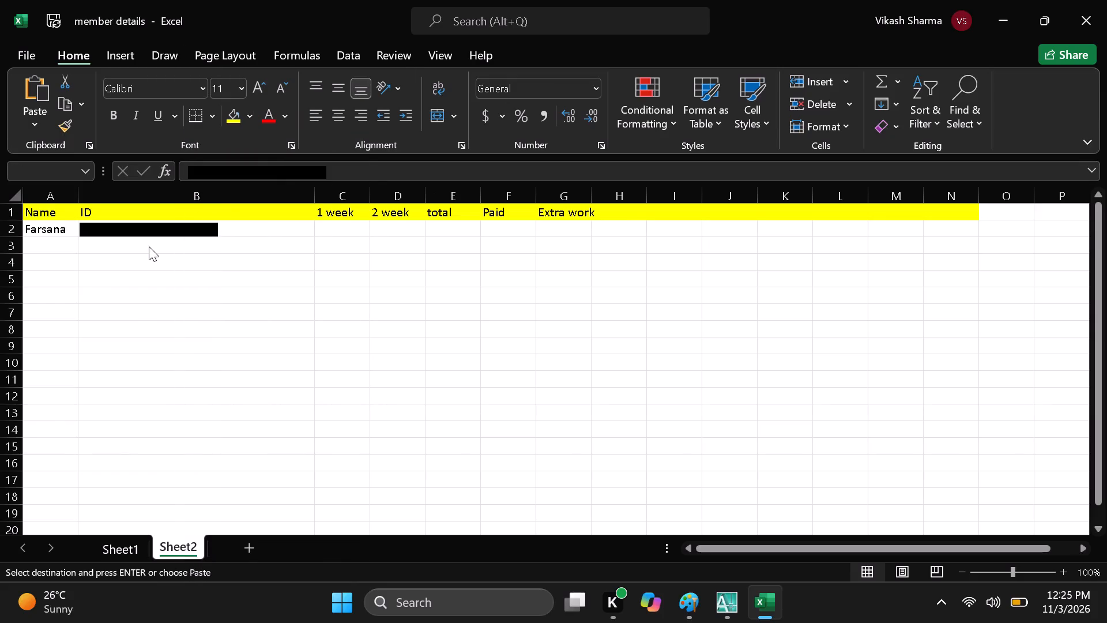
{"action": "left_click", "coordinate": [104, 241]}
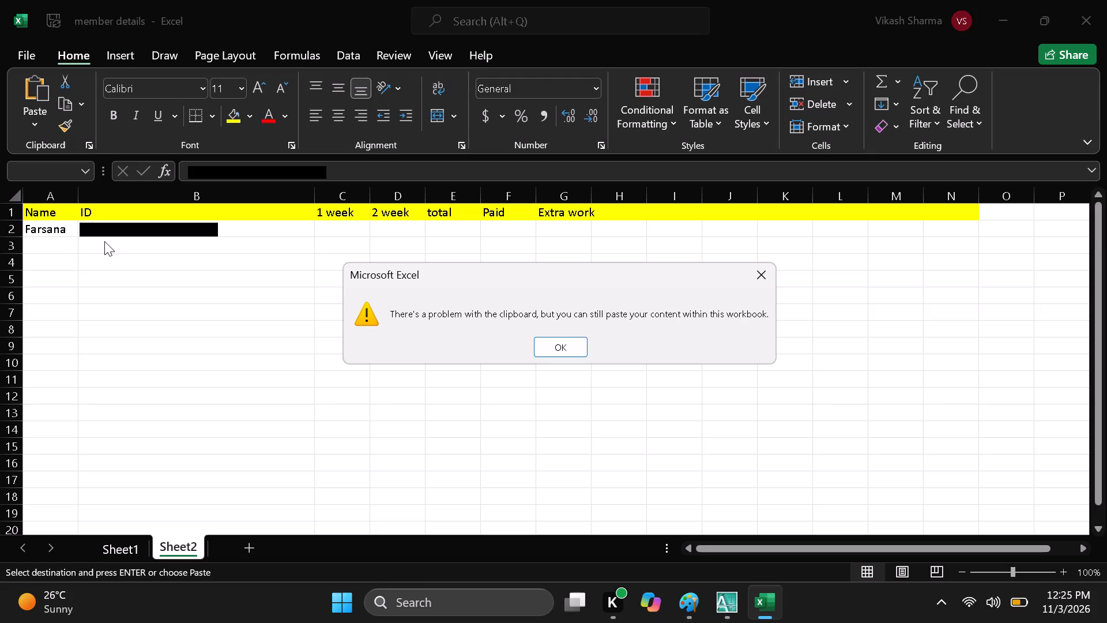
{"action": "left_click", "coordinate": [545, 340]}
{"action": "key", "text": "Return"}
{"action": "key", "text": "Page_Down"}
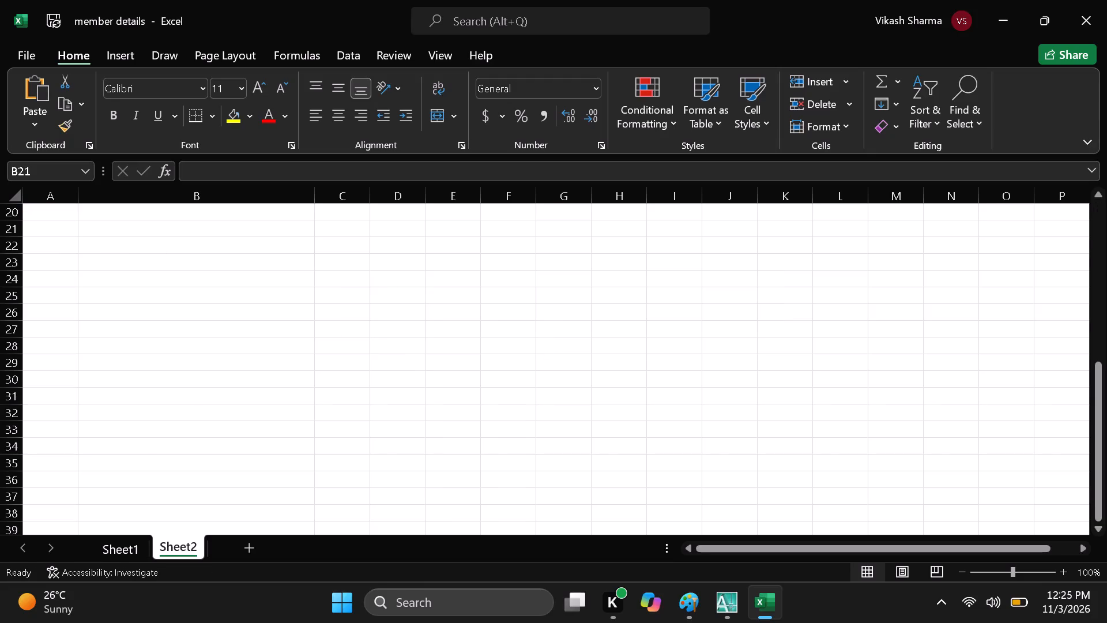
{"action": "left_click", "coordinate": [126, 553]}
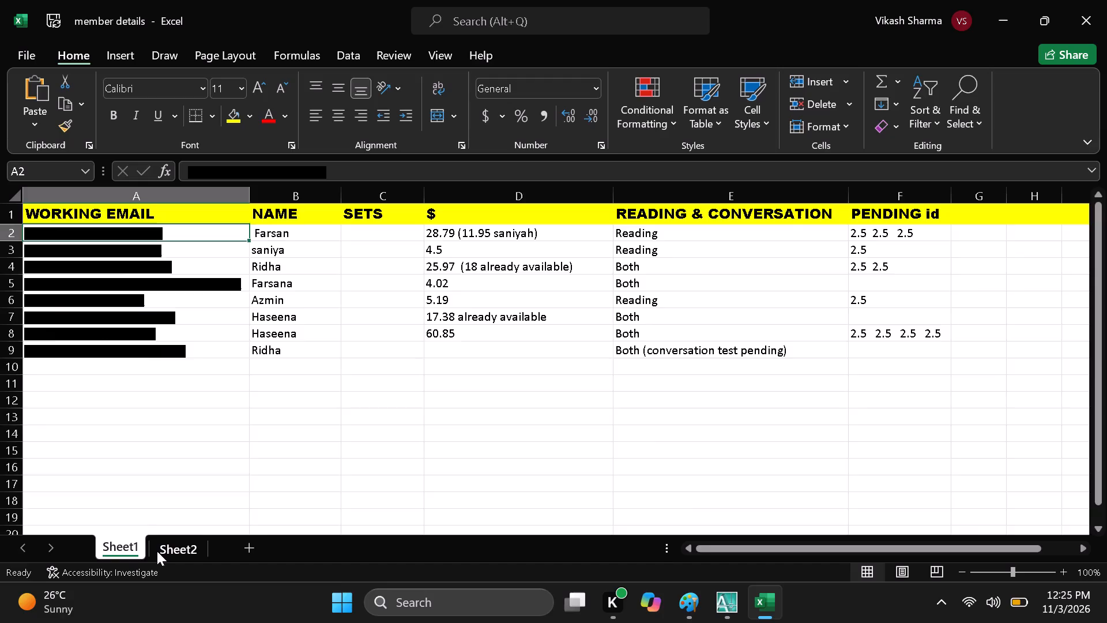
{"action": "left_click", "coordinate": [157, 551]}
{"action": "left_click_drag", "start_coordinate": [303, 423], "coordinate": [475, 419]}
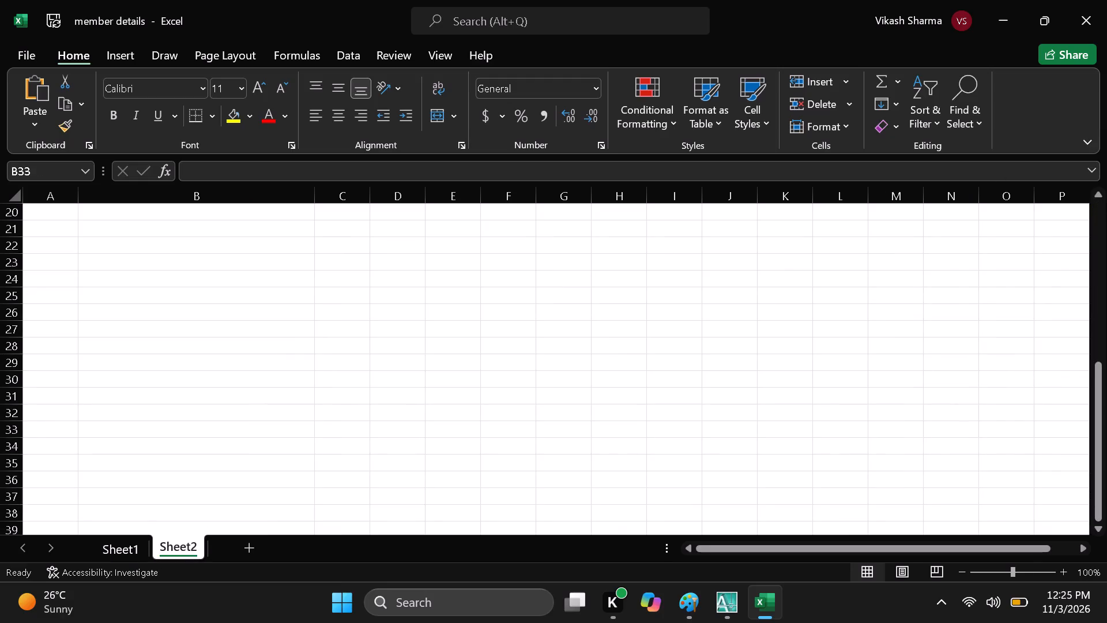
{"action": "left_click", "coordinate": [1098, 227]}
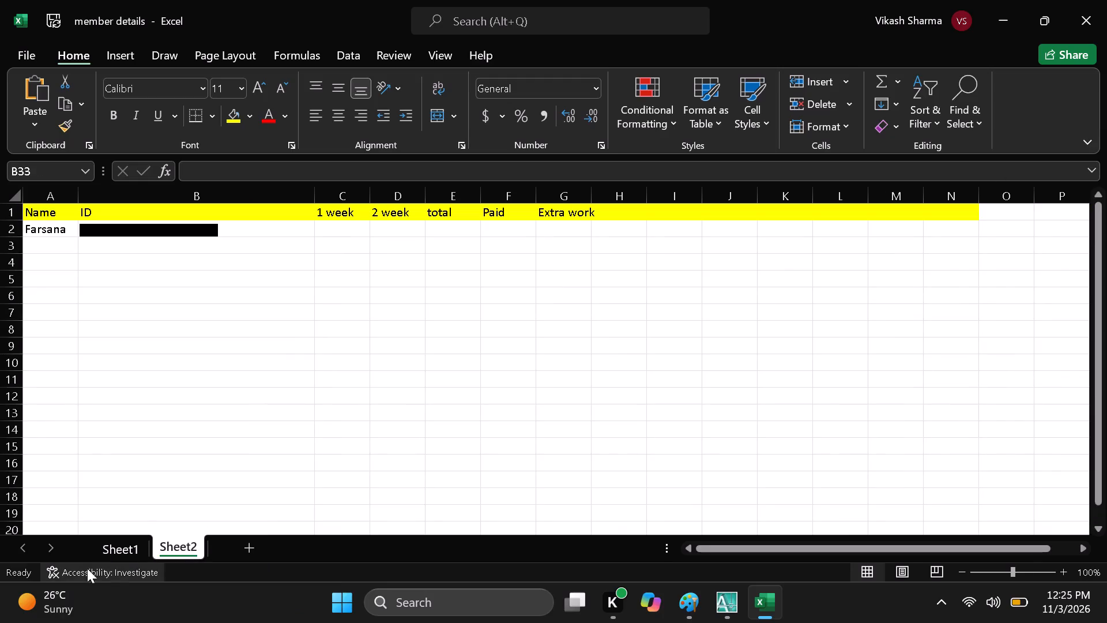
Copy the working email from cell A5 on Sheet1, in Farsana's row.
{"action": "left_click", "coordinate": [129, 552]}
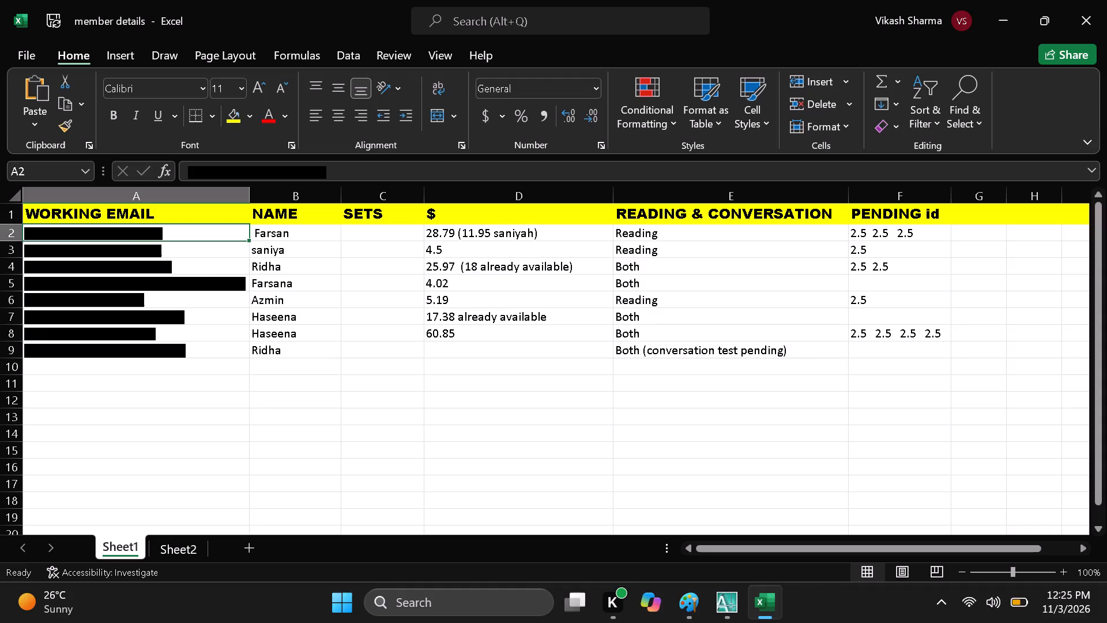
{"action": "left_click", "coordinate": [215, 254]}
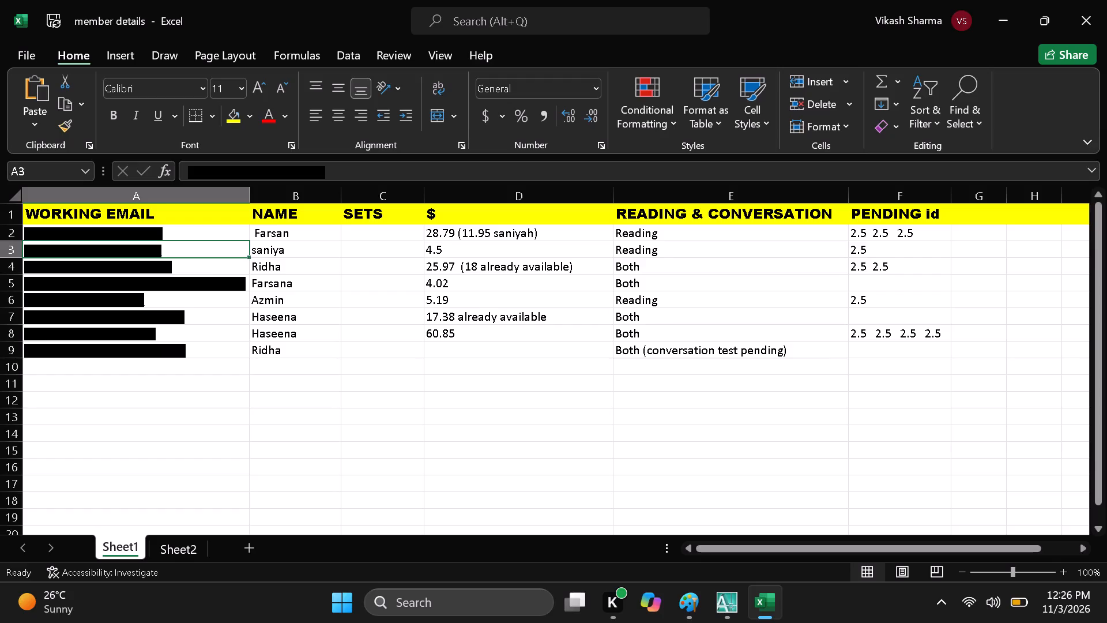
{"action": "left_click", "coordinate": [183, 253]}
{"action": "left_click", "coordinate": [238, 282]}
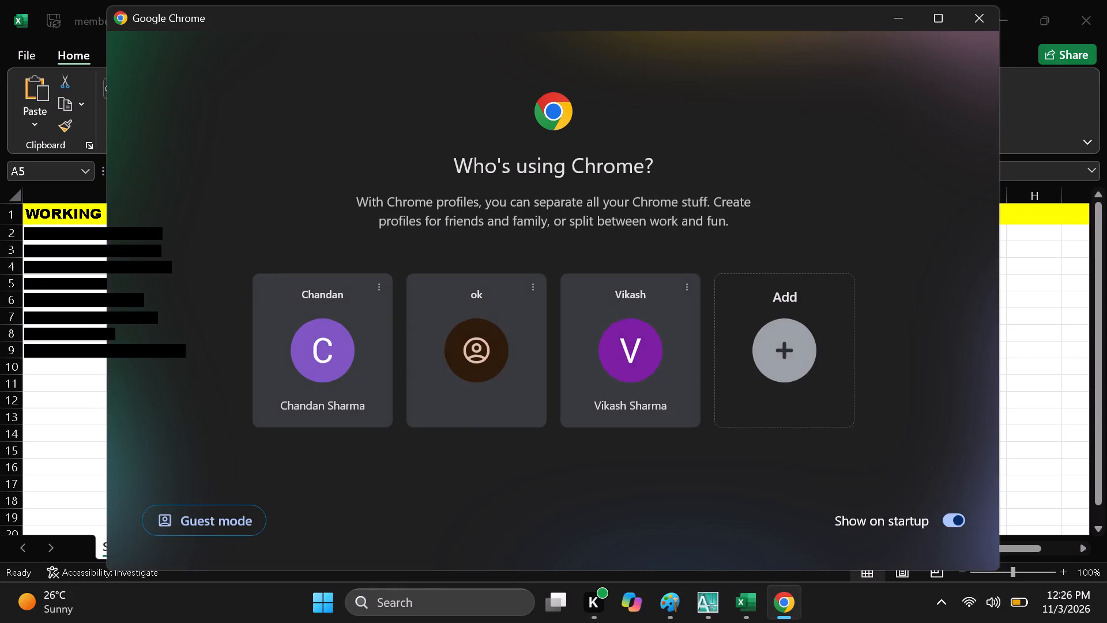
{"action": "left_click", "coordinate": [980, 7]}
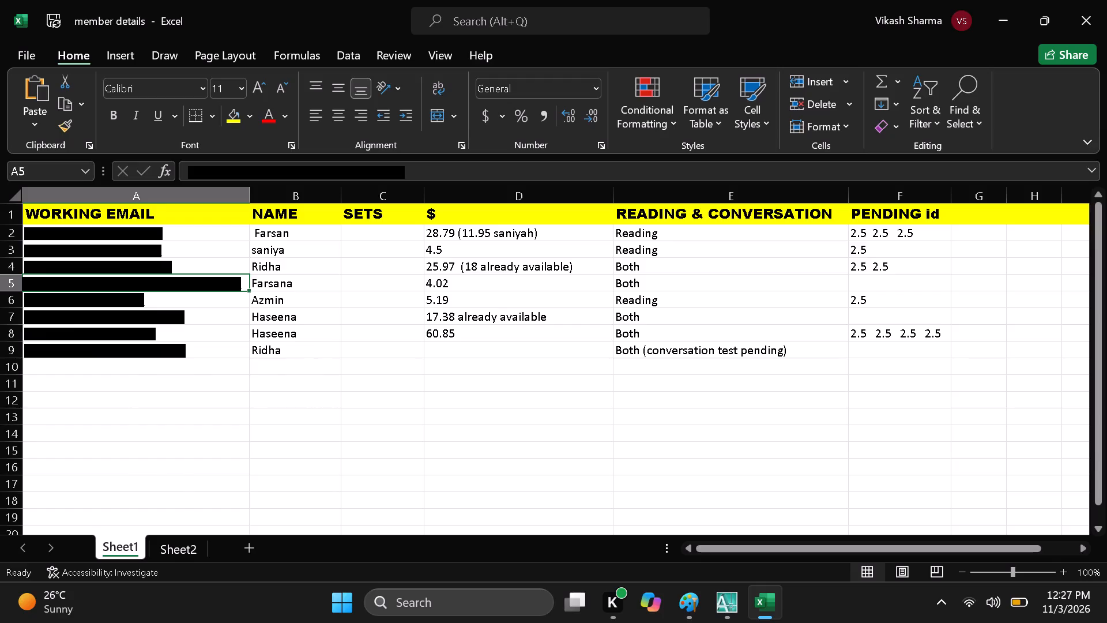
{"action": "right_click", "coordinate": [160, 279]}
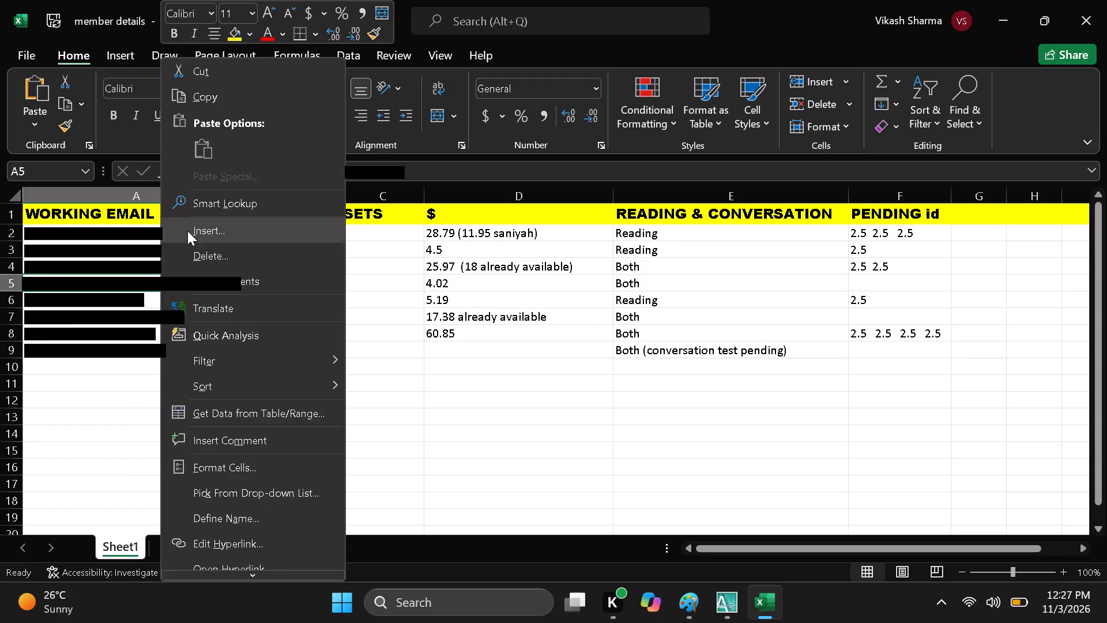
{"action": "left_click", "coordinate": [247, 92]}
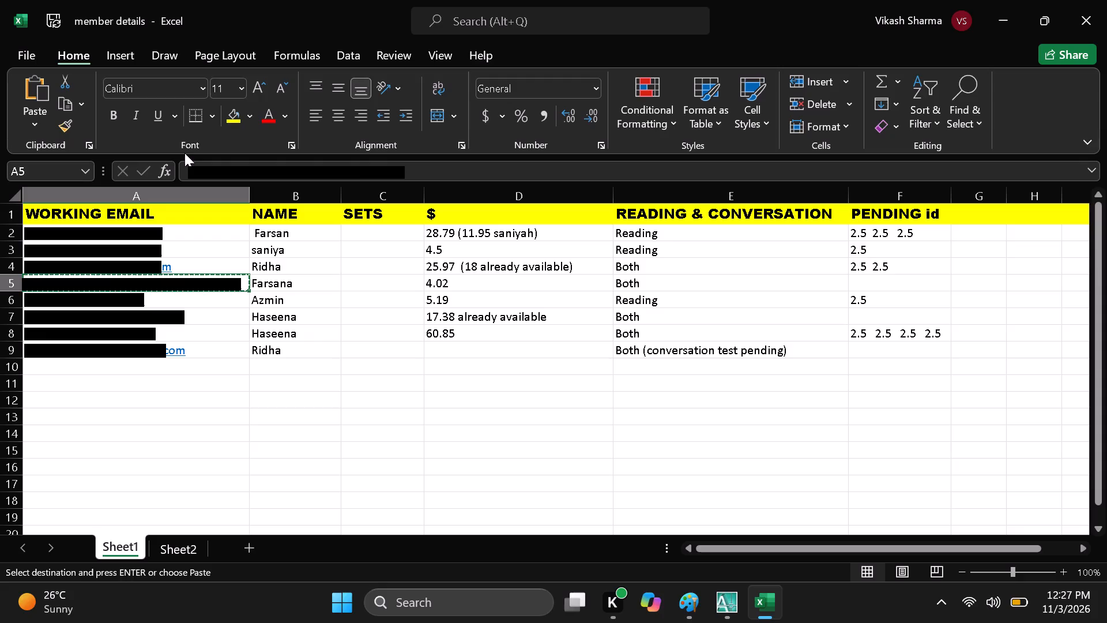
{"action": "right_click", "coordinate": [156, 283]}
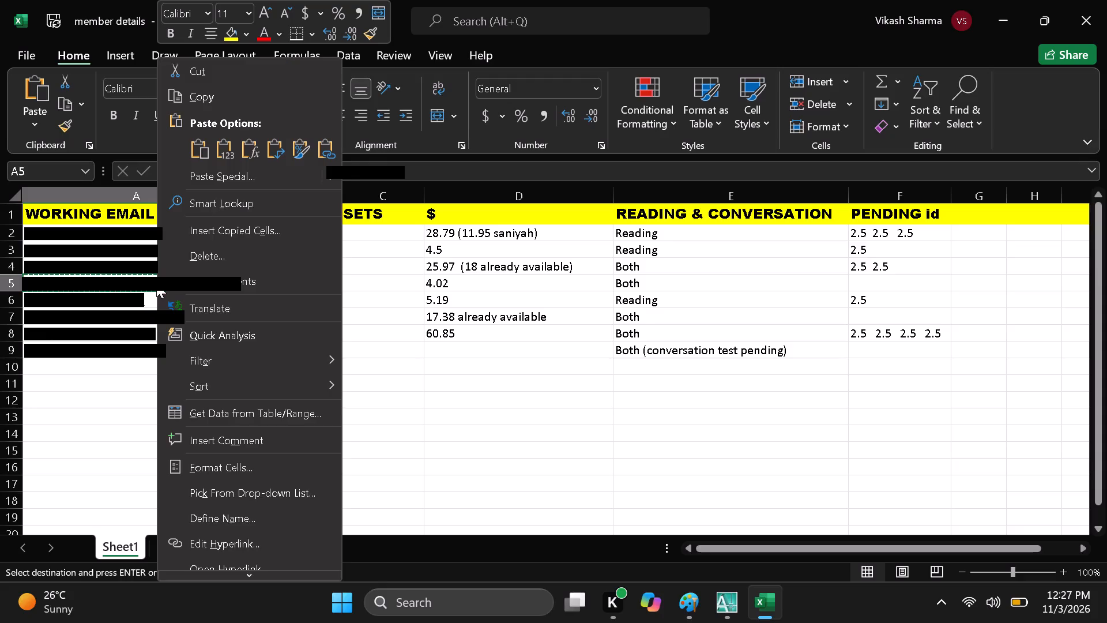
{"action": "left_click", "coordinate": [225, 92]}
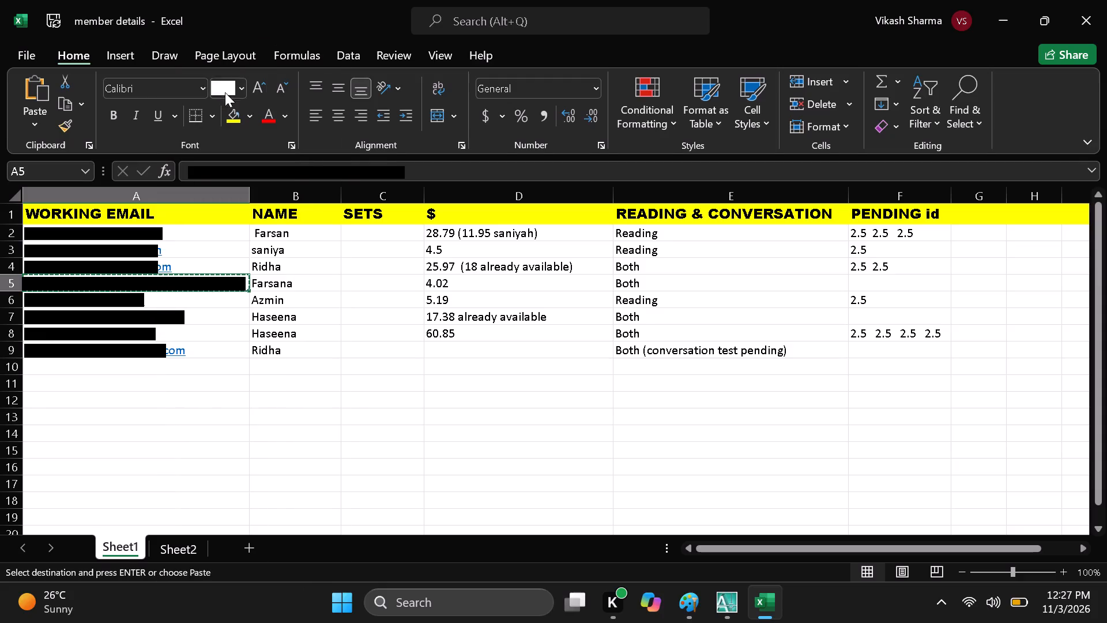
Paste the copied working email into cell B3 on Sheet2, directly under Farsana's first ID.
{"action": "left_click", "coordinate": [181, 543]}
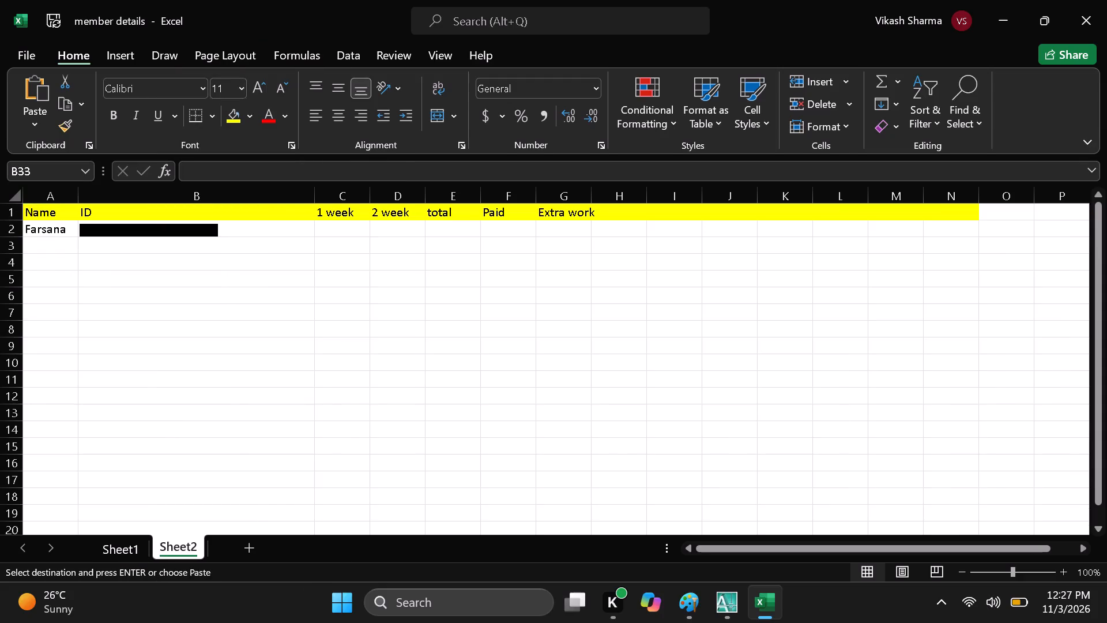
{"action": "left_click", "coordinate": [184, 244]}
{"action": "left_click", "coordinate": [179, 249]}
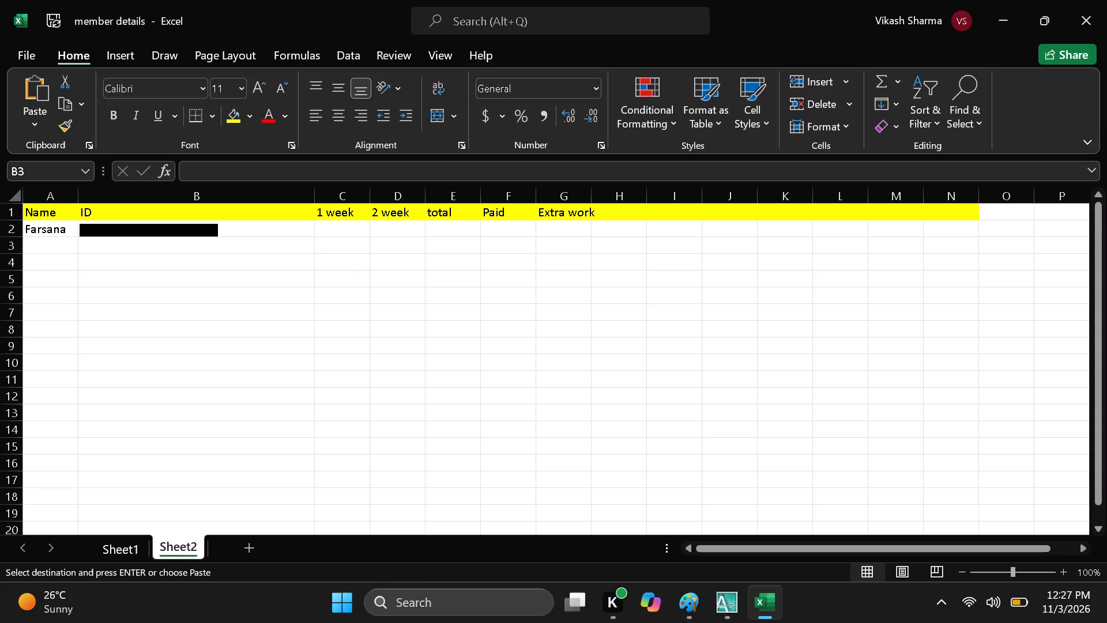
{"action": "right_click", "coordinate": [179, 249]}
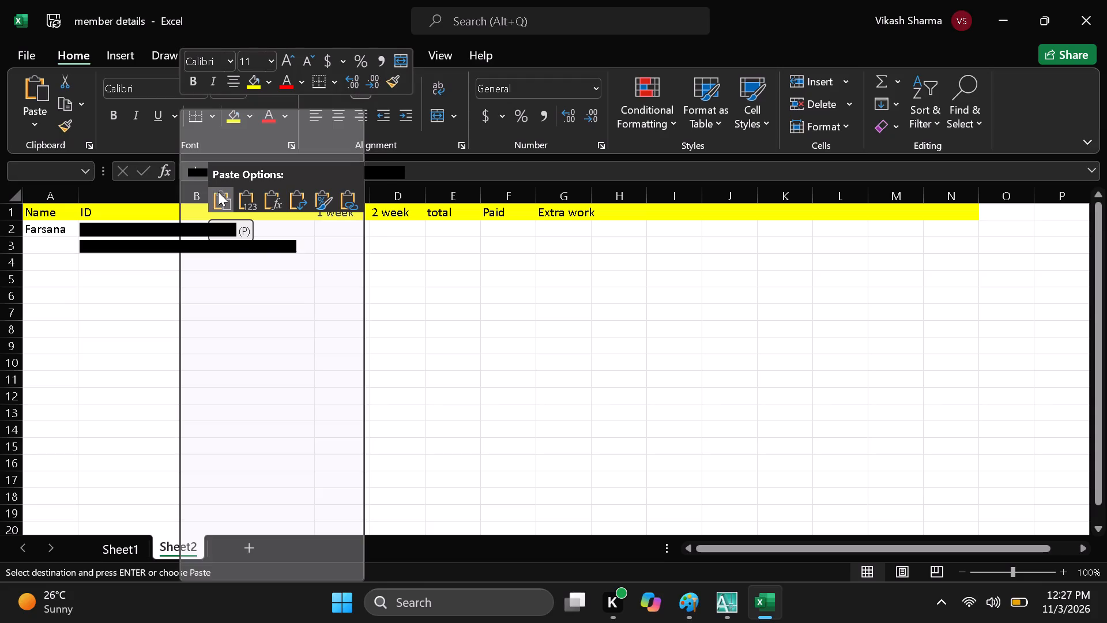
{"action": "left_click", "coordinate": [221, 196]}
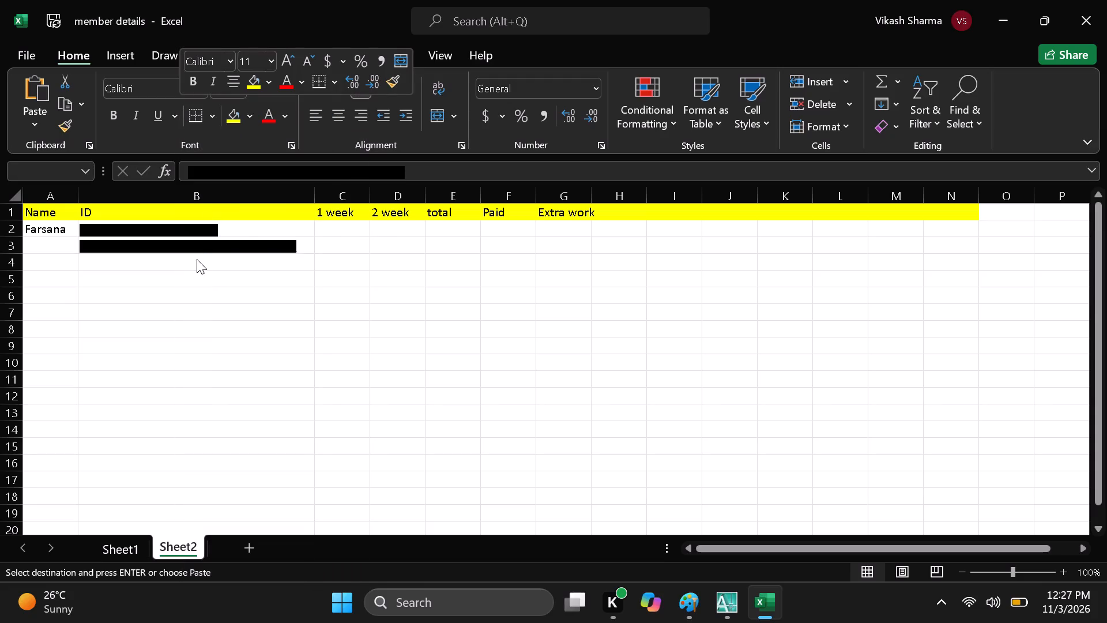
{"action": "key", "text": "Return"}
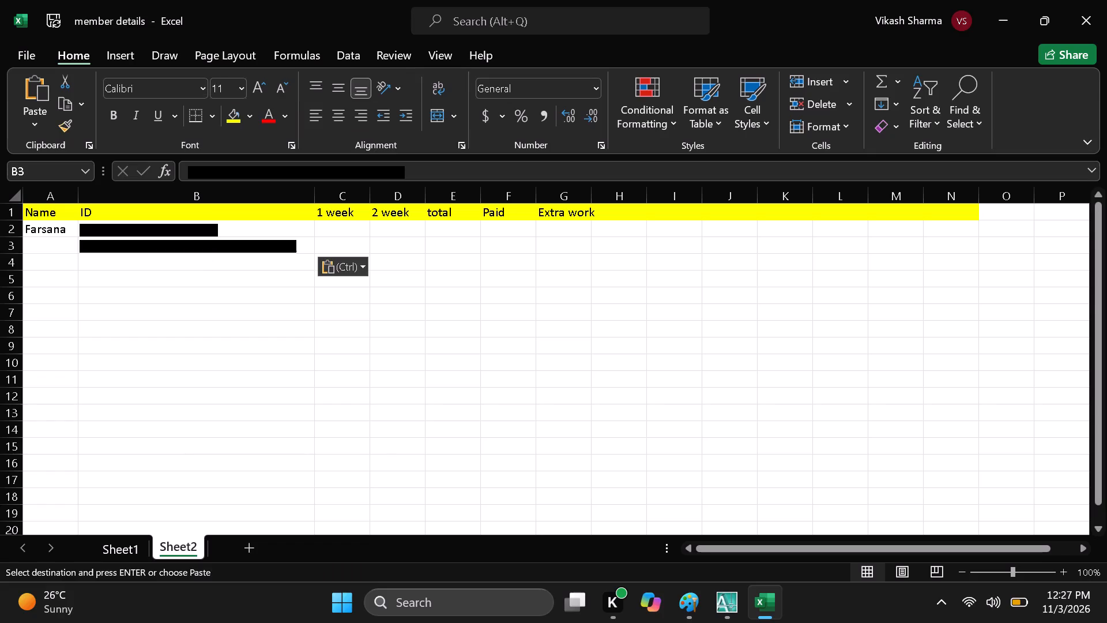
{"action": "key", "text": "Return"}
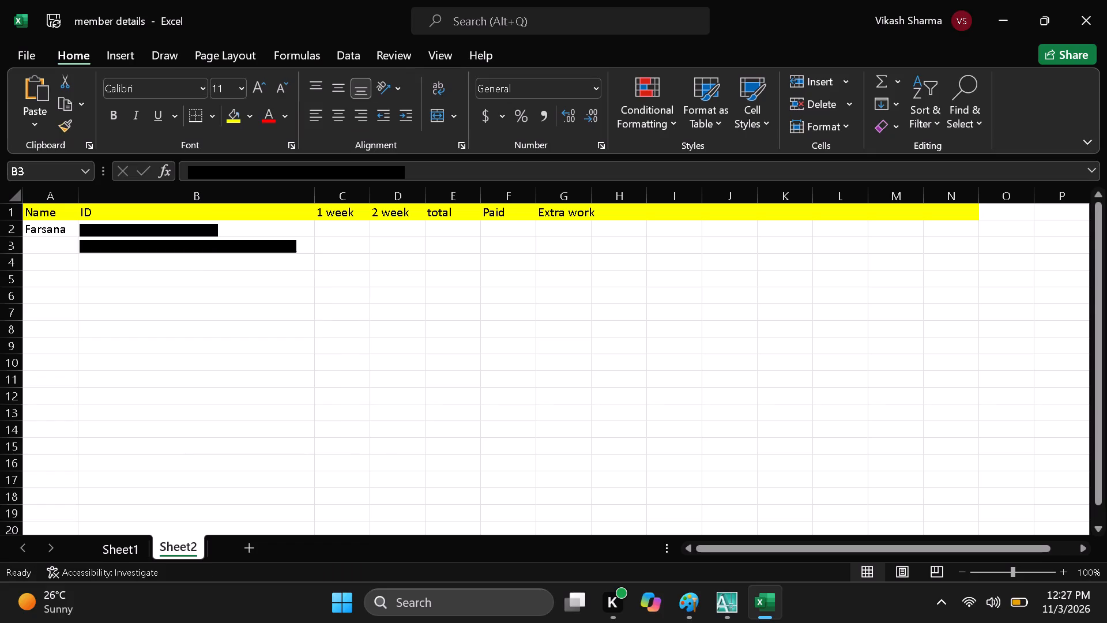
Enter the name Haseena in cell A5 on Sheet2, in the Name column.
{"action": "left_click", "coordinate": [65, 287]}
{"action": "left_click", "coordinate": [60, 280]}
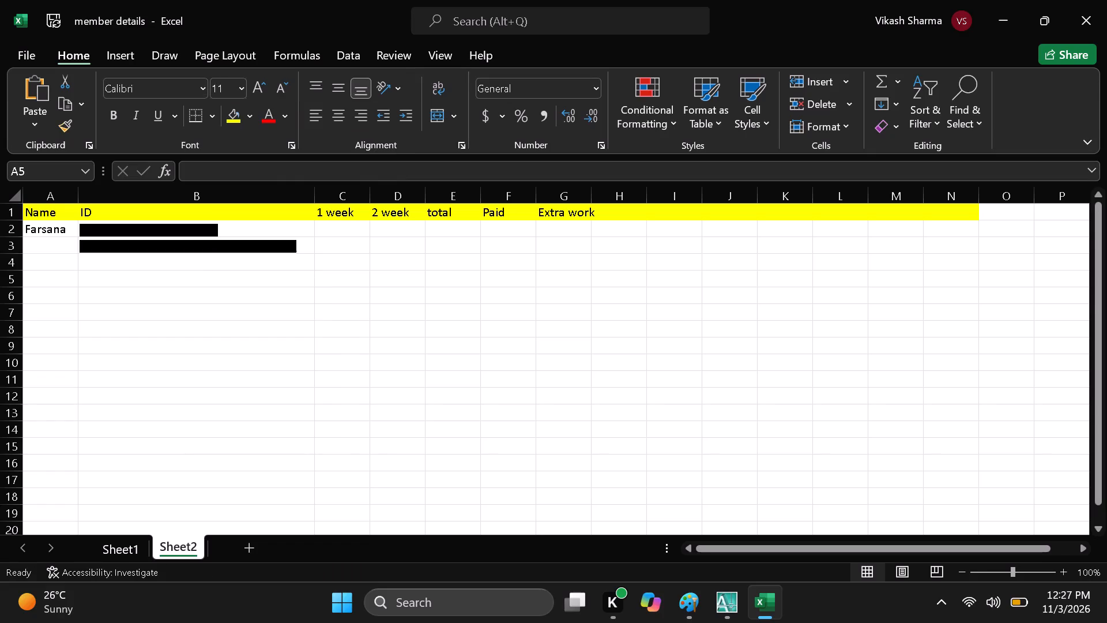
{"action": "left_click", "coordinate": [60, 280]}
{"action": "key", "text": "h"}
{"action": "type", "text": "asee"}
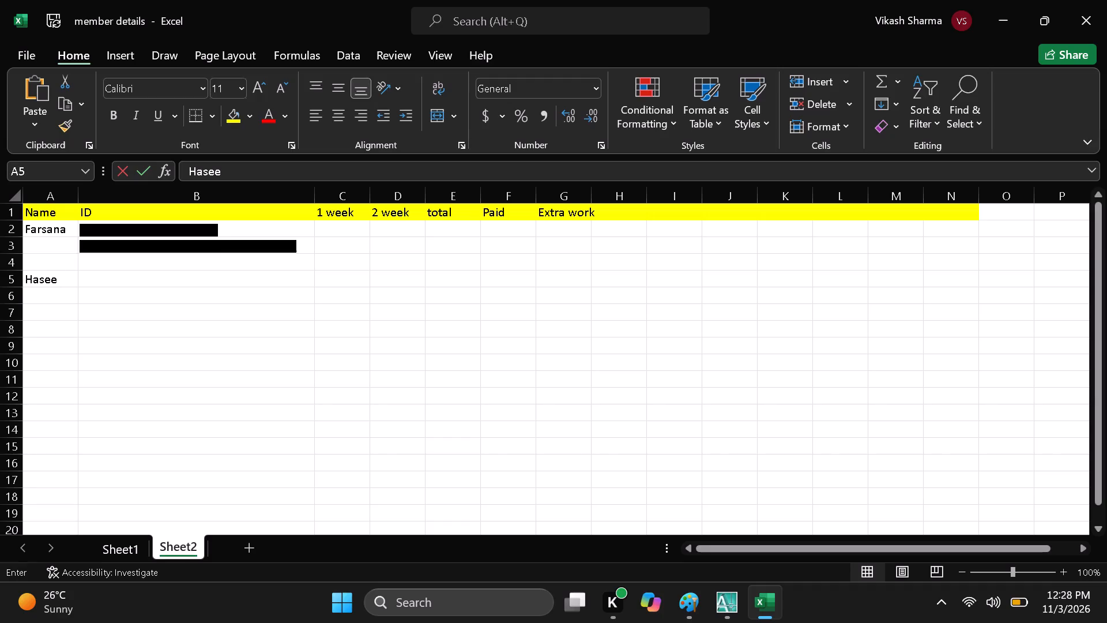
{"action": "type", "text": "na"}
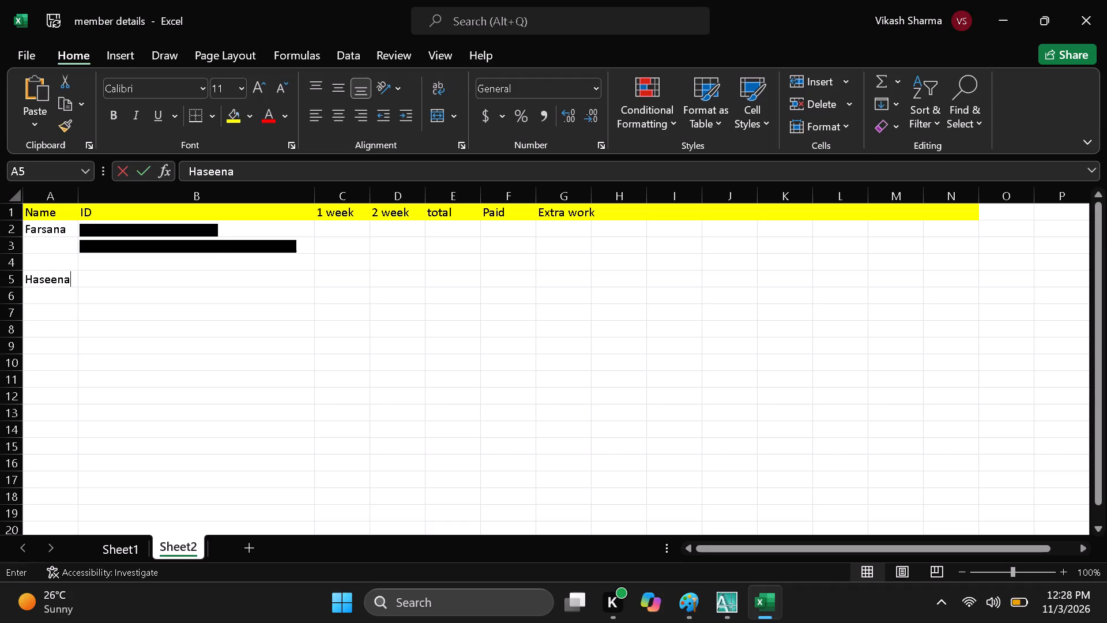
{"action": "left_click", "coordinate": [91, 280]}
Copy the working email from cell A7 on Sheet1, in the first Haseena row.
{"action": "left_click", "coordinate": [114, 548]}
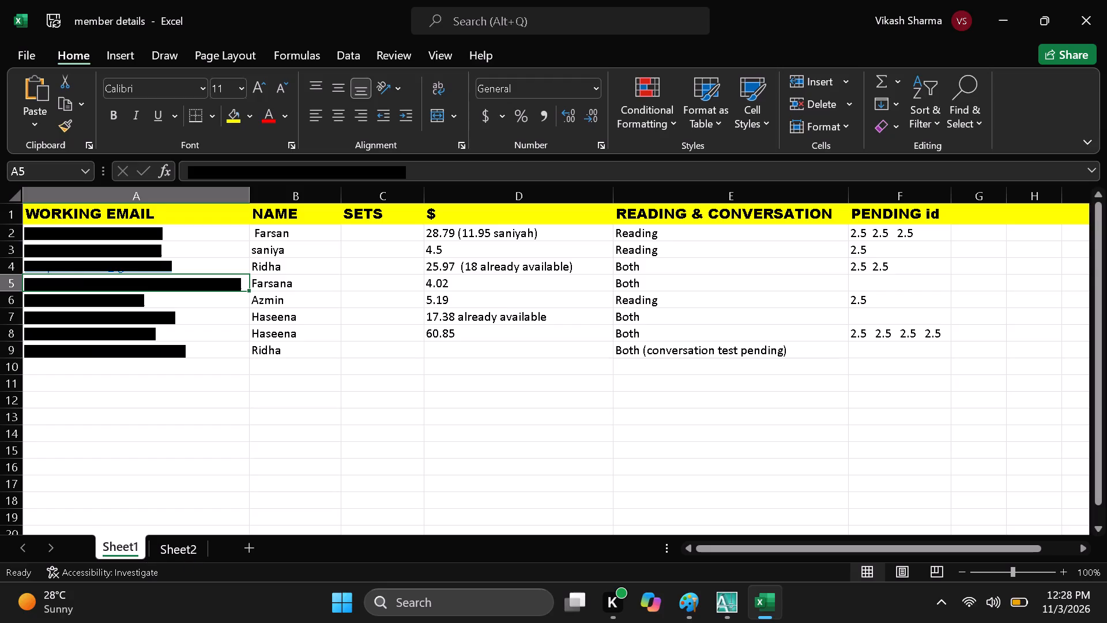
{"action": "left_click", "coordinate": [219, 316]}
{"action": "right_click", "coordinate": [219, 316]}
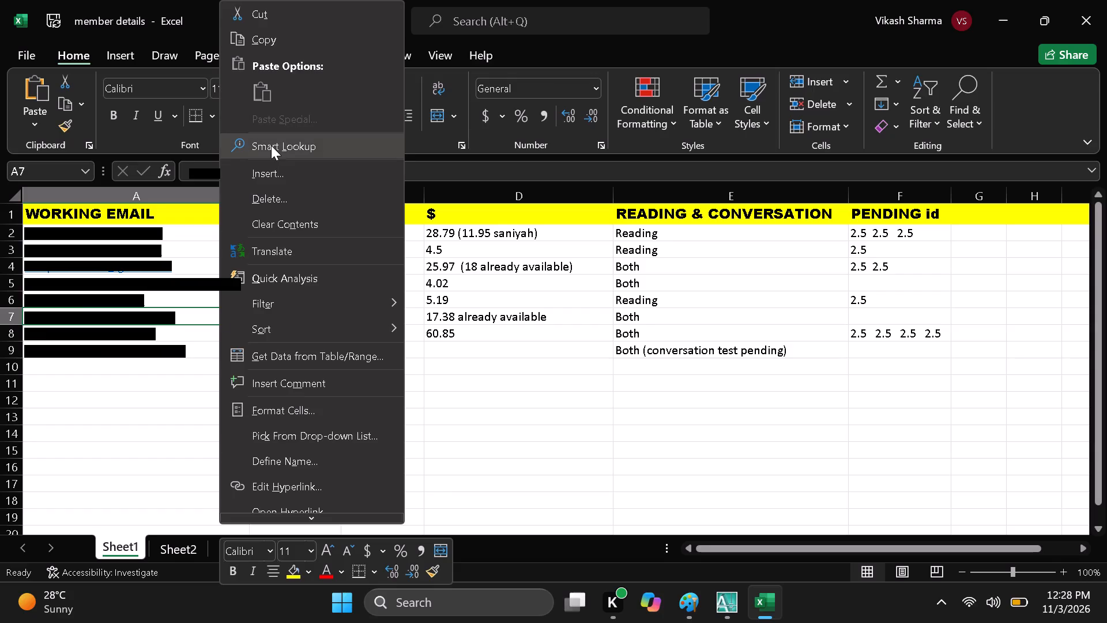
{"action": "left_click", "coordinate": [286, 36]}
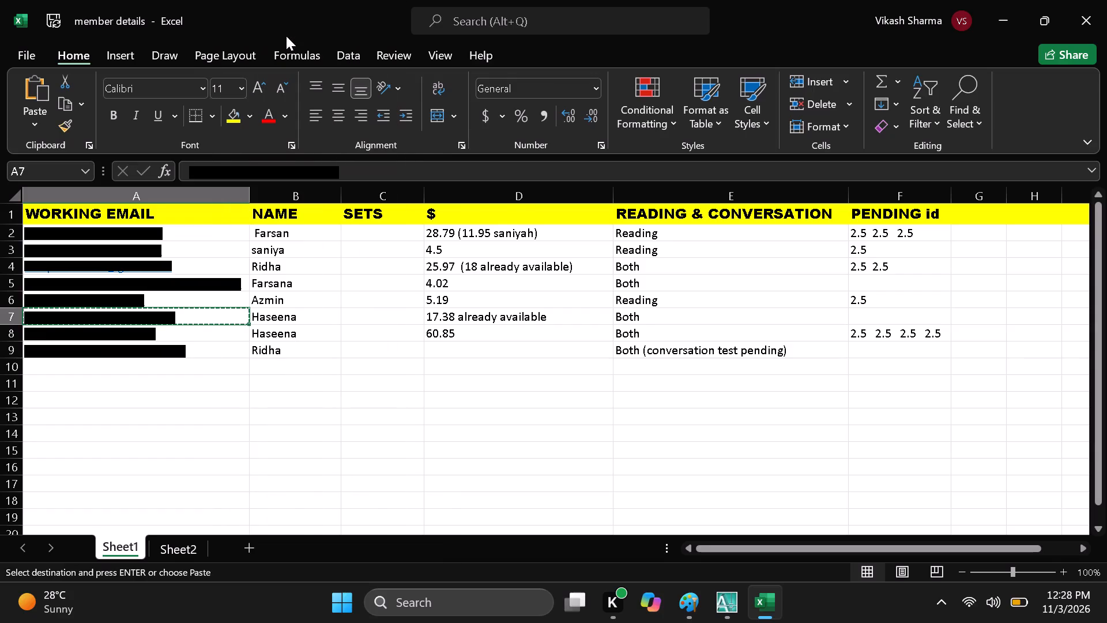
{"action": "right_click", "coordinate": [204, 320]}
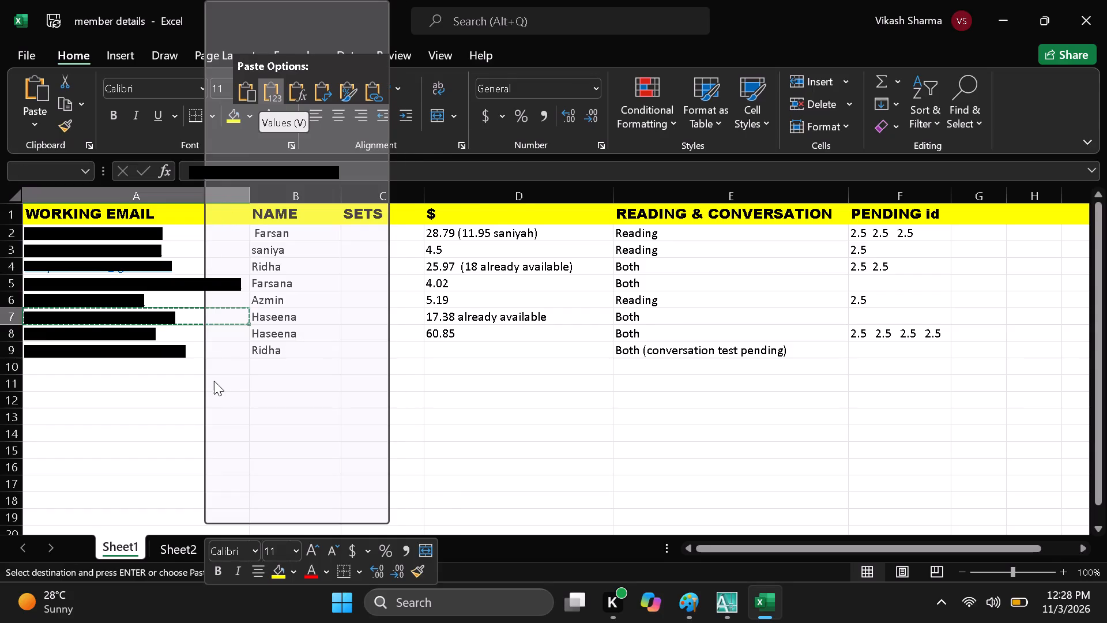
{"action": "left_click", "coordinate": [179, 542]}
{"action": "left_click", "coordinate": [175, 557]}
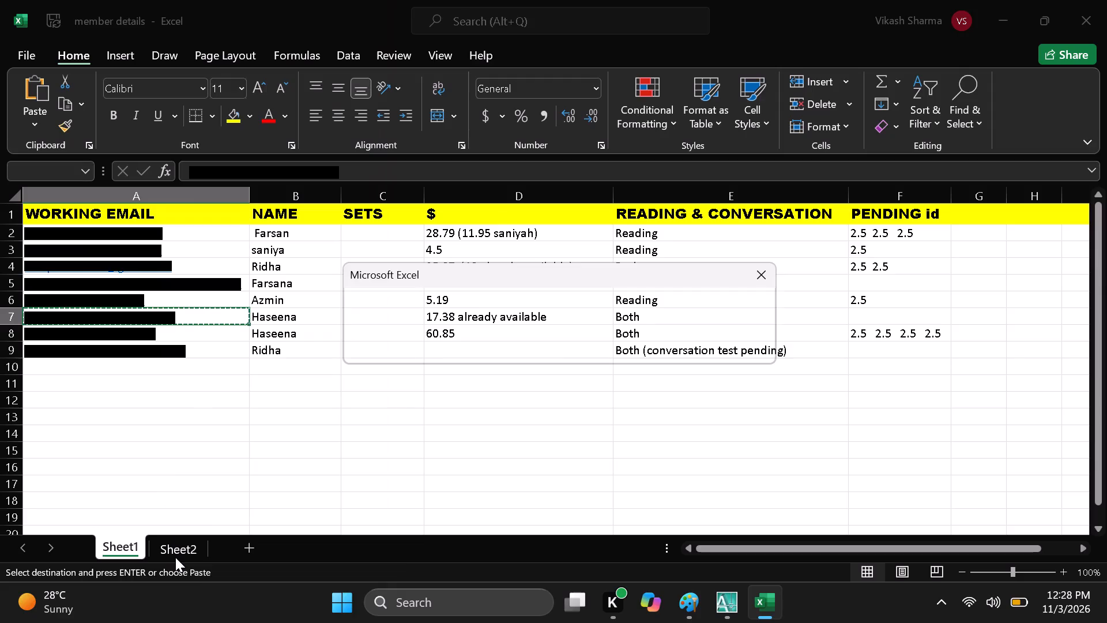
{"action": "left_click", "coordinate": [562, 340]}
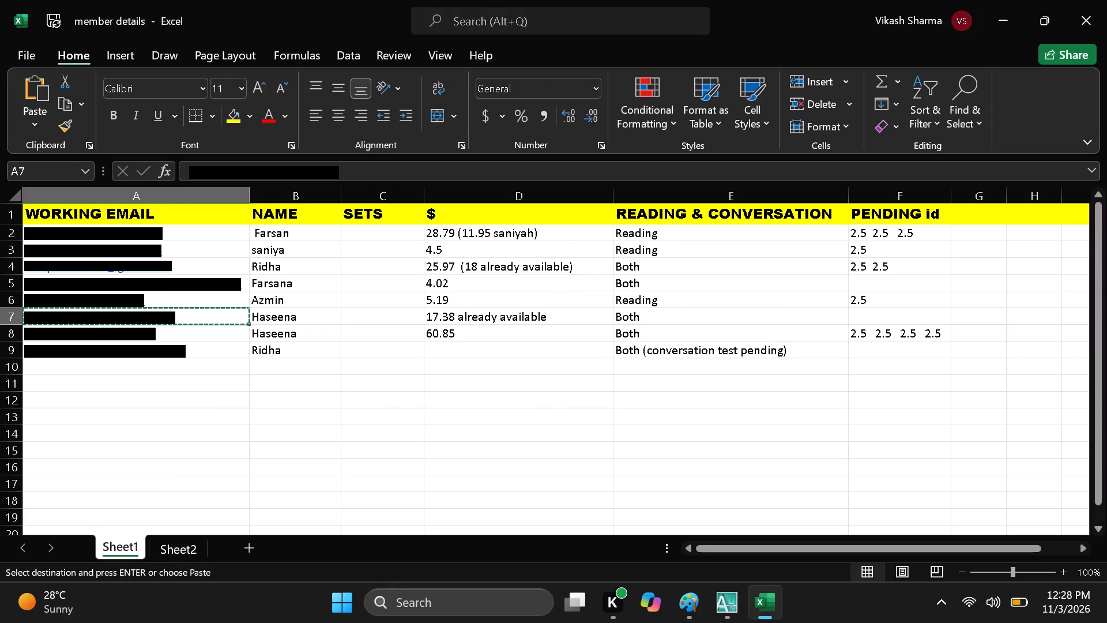
{"action": "right_click", "coordinate": [225, 310]}
{"action": "left_click", "coordinate": [297, 32]}
Paste the copied working email into cell B5 on Sheet2, under ID in Haseena's row.
{"action": "left_click", "coordinate": [191, 556]}
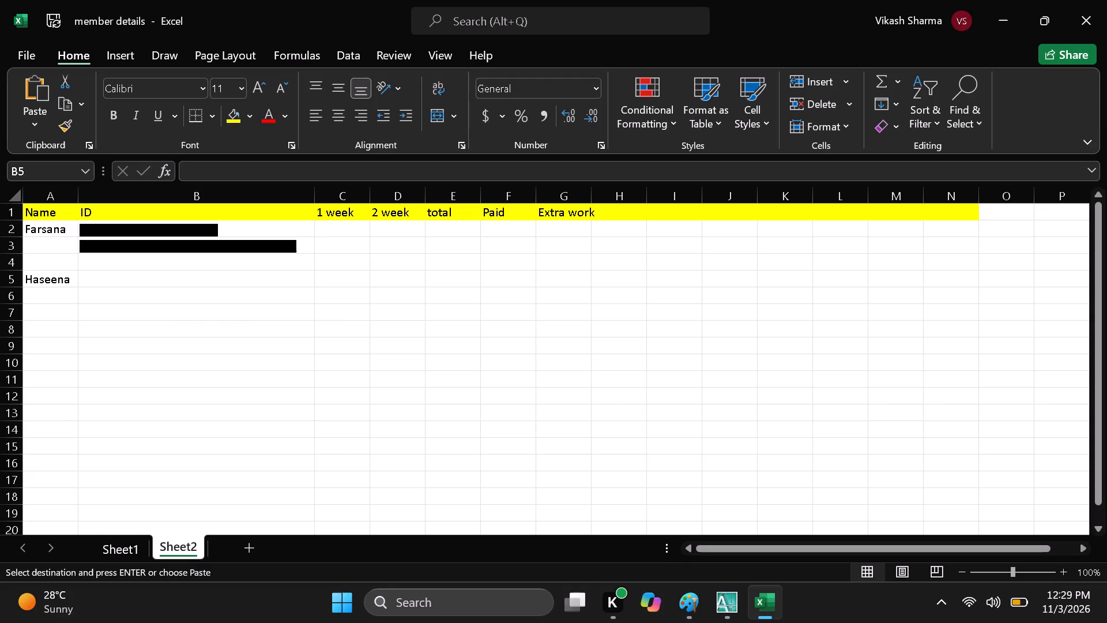
{"action": "left_click", "coordinate": [191, 280]}
{"action": "right_click", "coordinate": [191, 280]}
{"action": "left_click", "coordinate": [229, 200]}
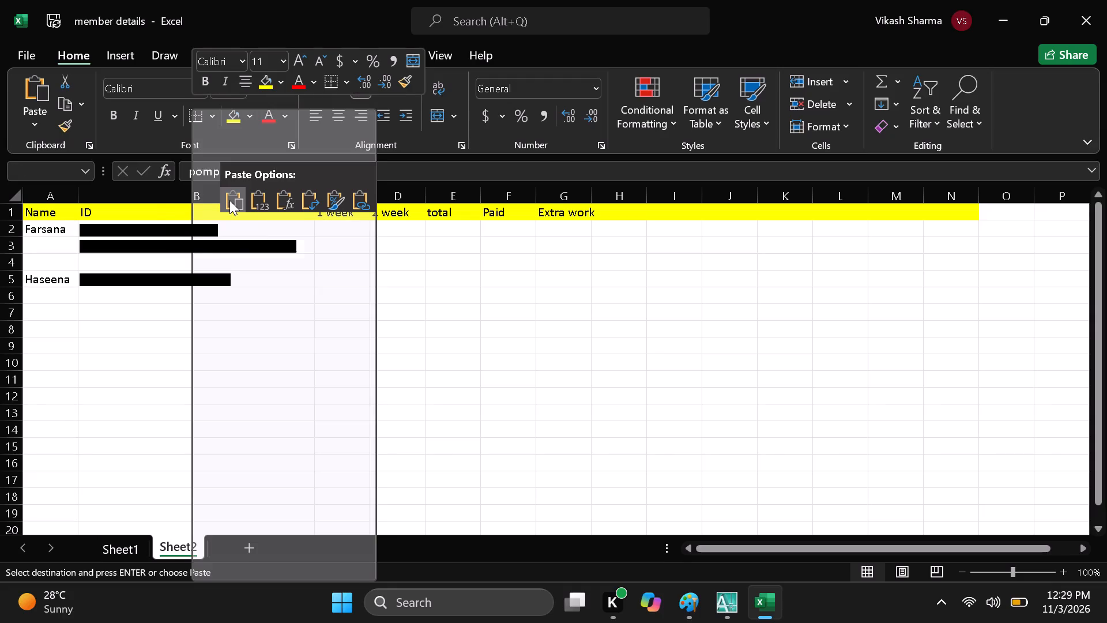
{"action": "key", "text": "Return"}
{"action": "key", "text": "Return"}
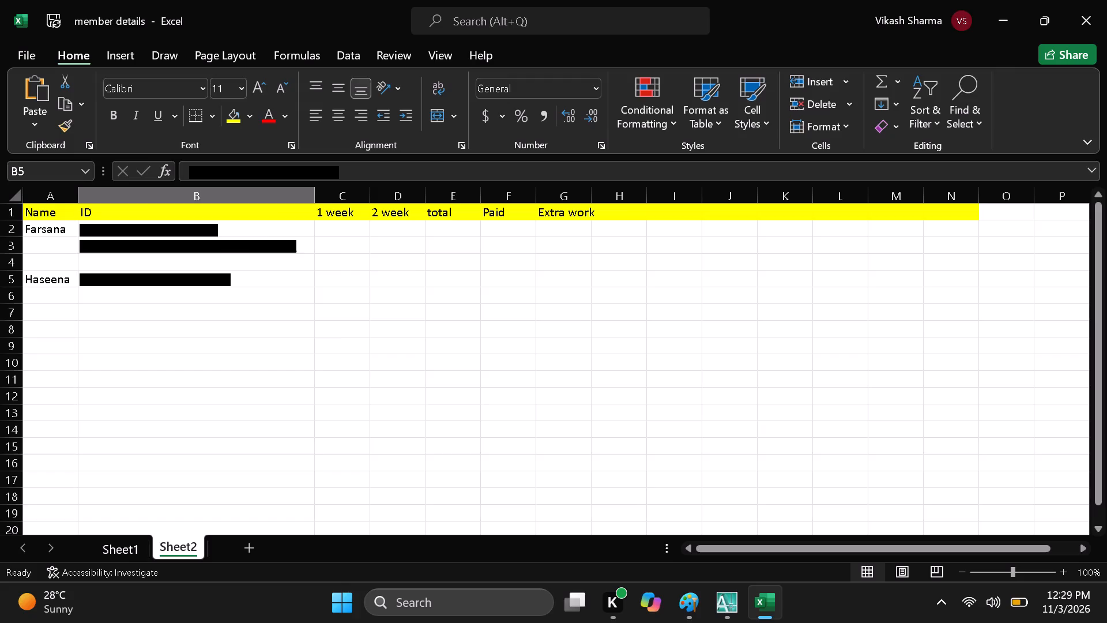
Copy the working email from cell A8 on Sheet1, in the second Haseena row.
{"action": "left_click", "coordinate": [123, 545]}
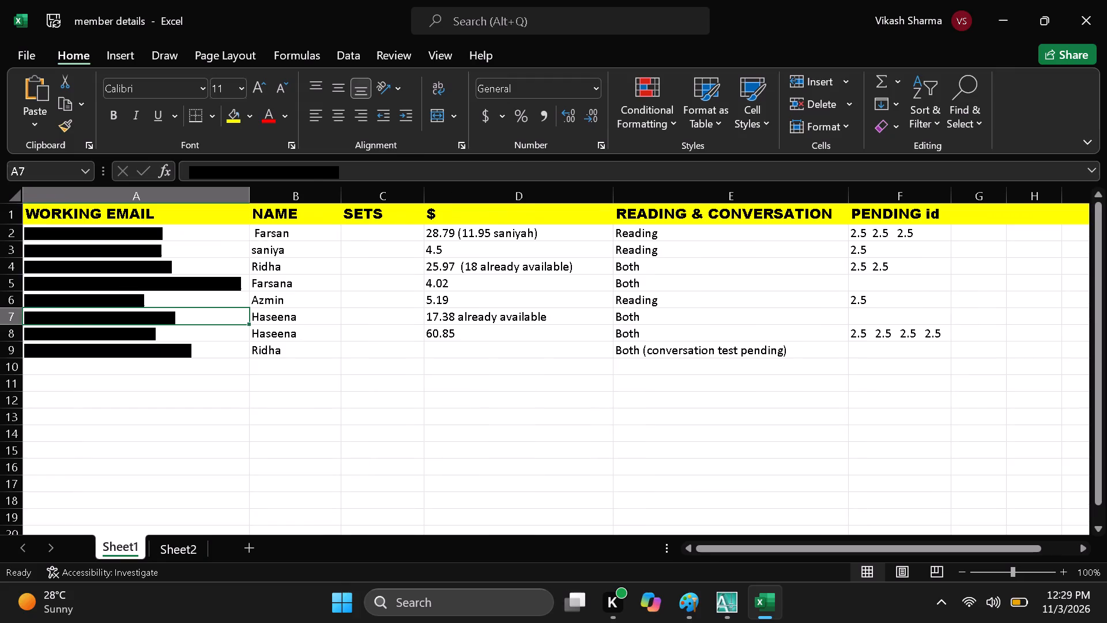
{"action": "left_click", "coordinate": [186, 339]}
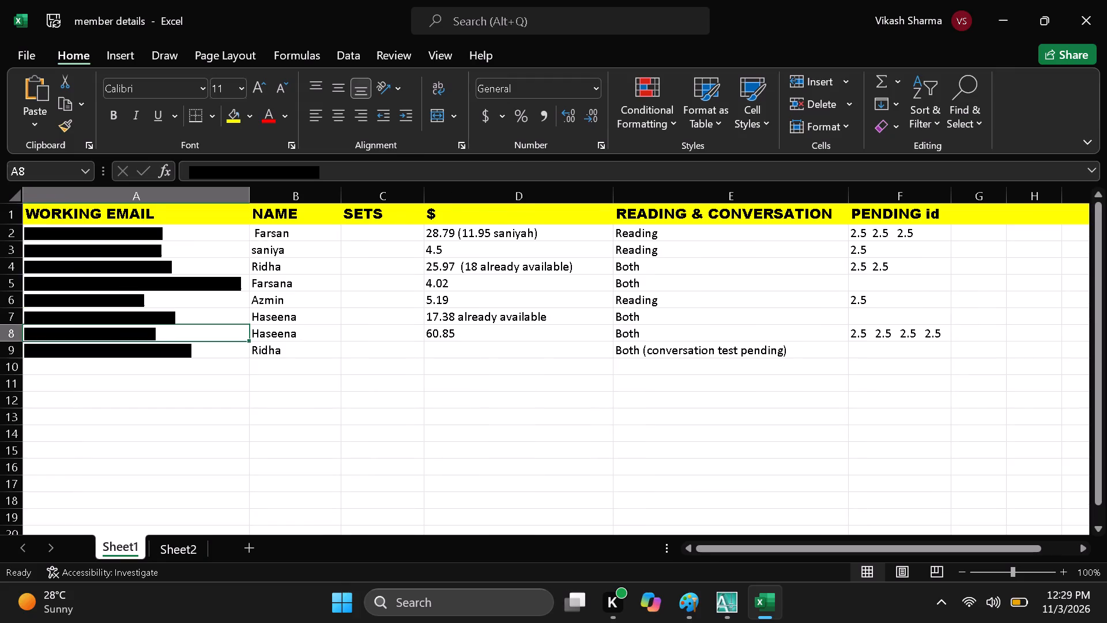
{"action": "right_click", "coordinate": [186, 339]}
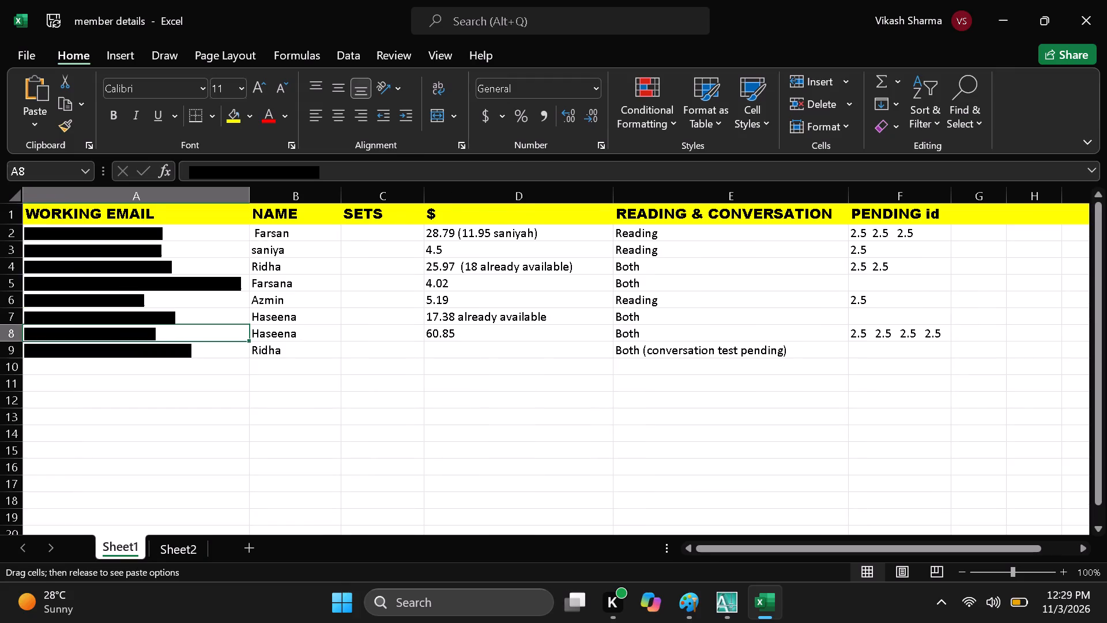
{"action": "right_click", "coordinate": [186, 339]}
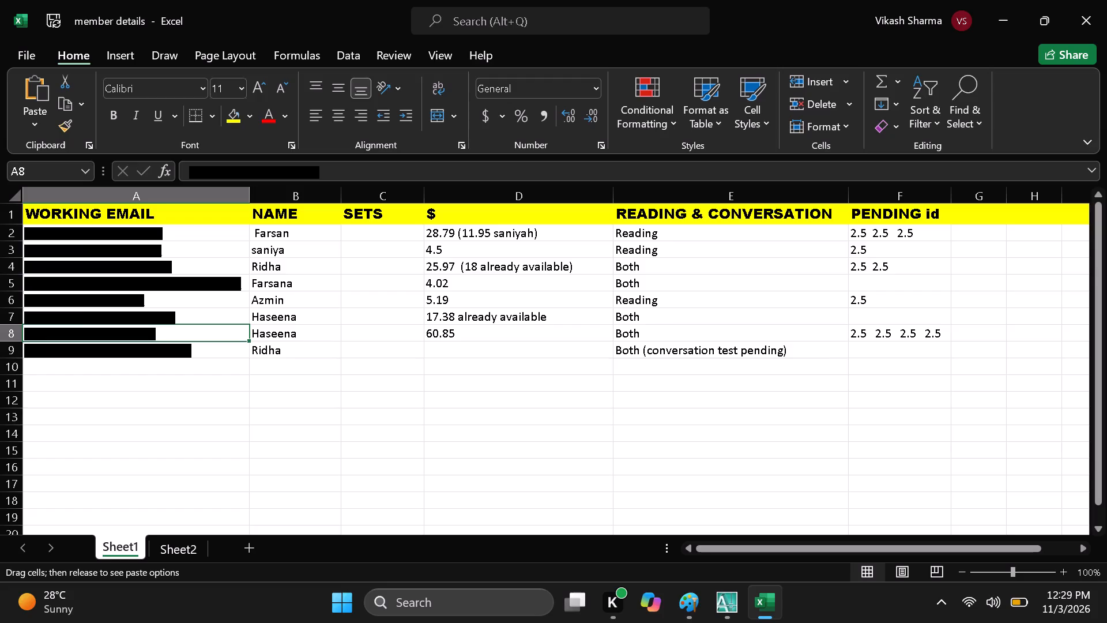
{"action": "right_click", "coordinate": [187, 331]}
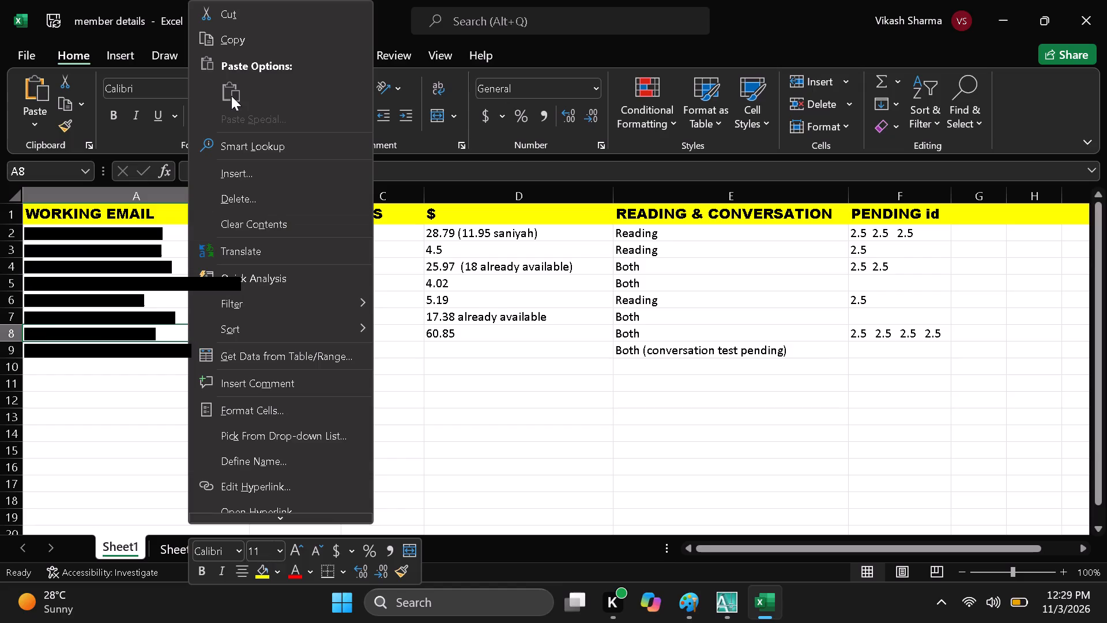
{"action": "left_click", "coordinate": [242, 29]}
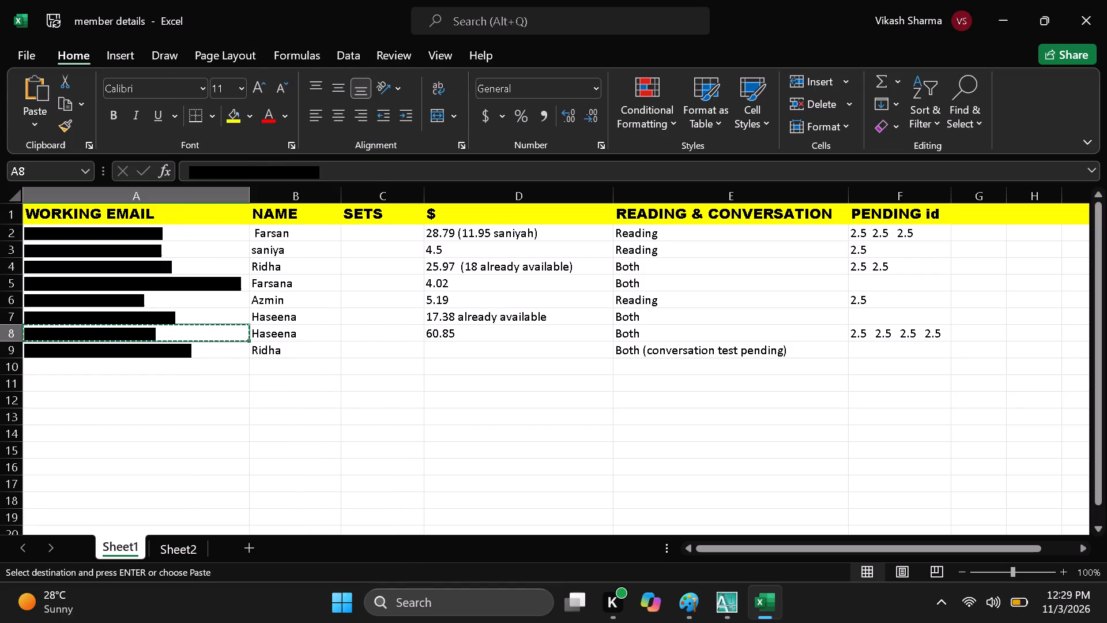
Paste the copied working email into cell B6 on Sheet2, directly under Haseena's first ID.
{"action": "left_click", "coordinate": [182, 546]}
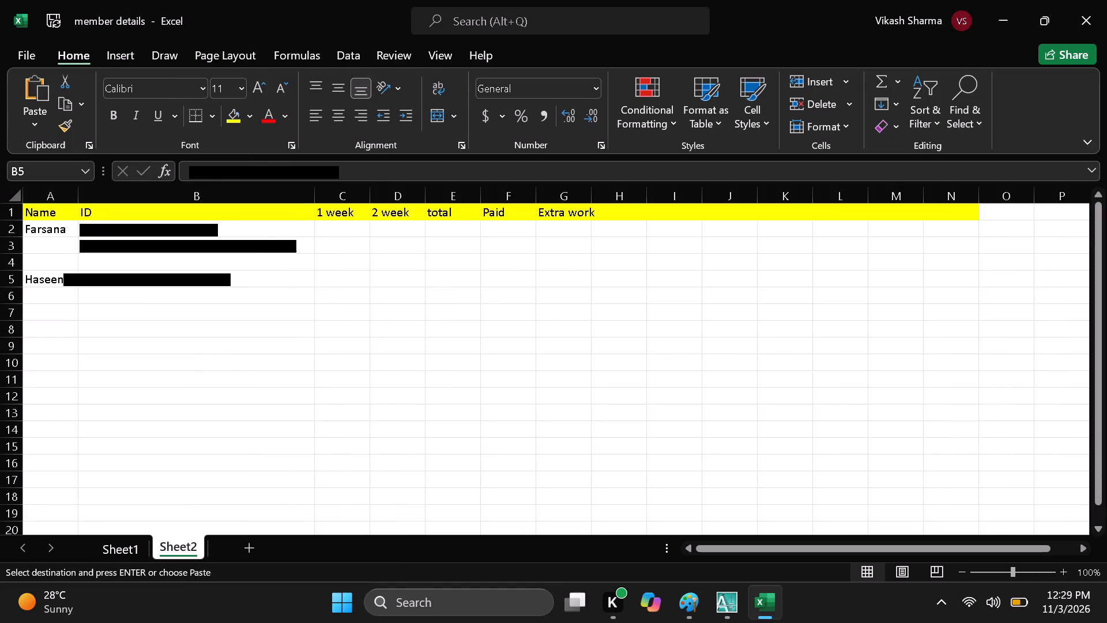
{"action": "left_click", "coordinate": [192, 295]}
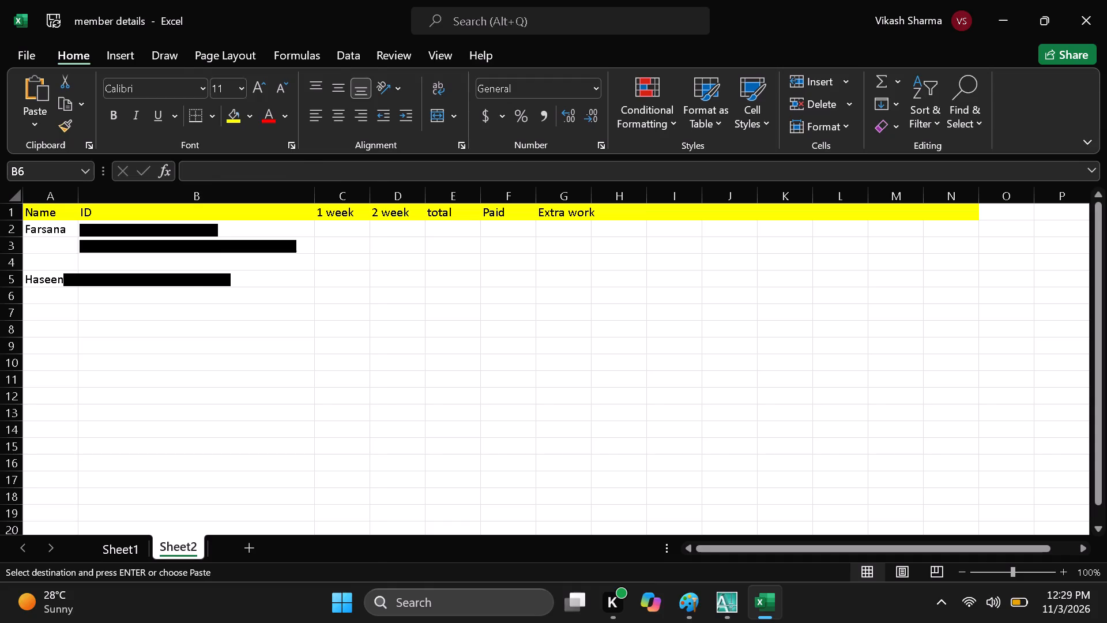
{"action": "left_click", "coordinate": [192, 295]}
{"action": "right_click", "coordinate": [192, 295]}
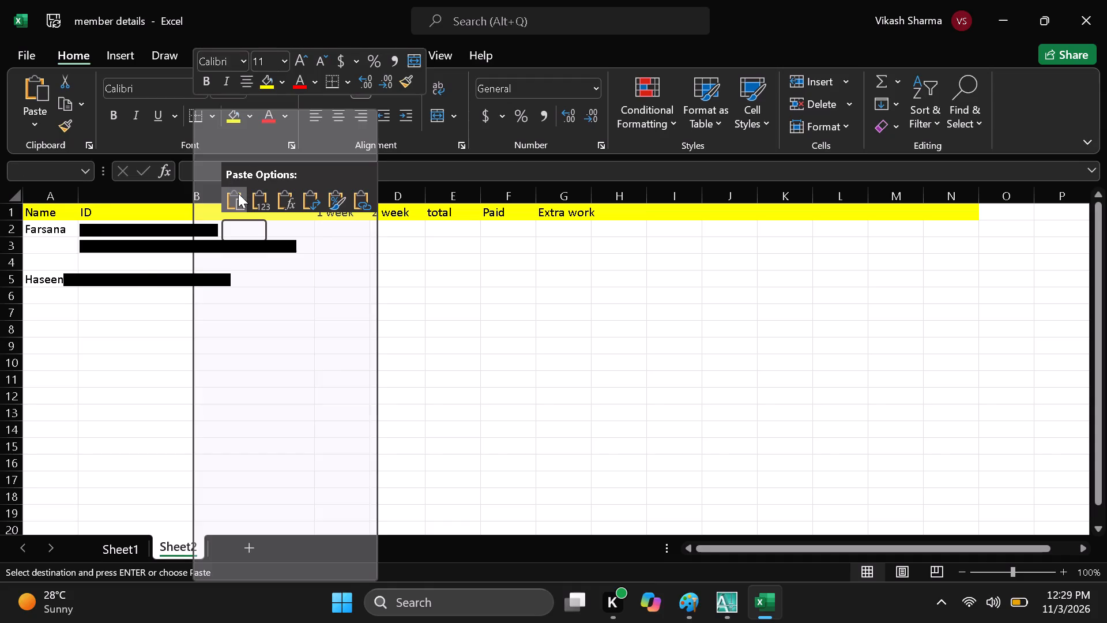
{"action": "left_click", "coordinate": [238, 193]}
{"action": "key", "text": "Return"}
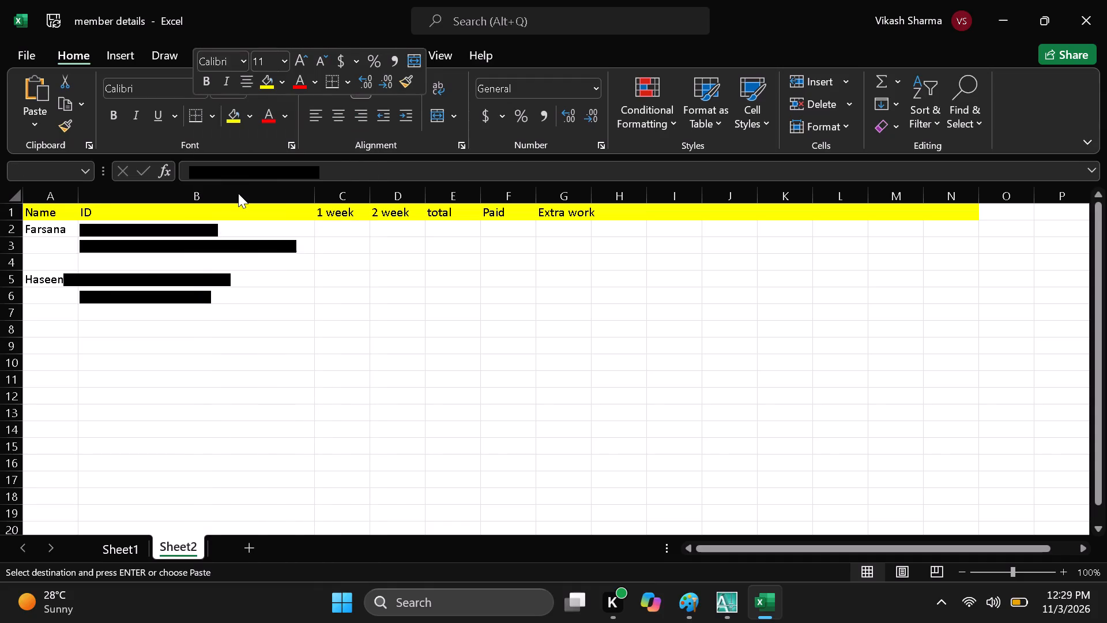
{"action": "key", "text": "Return"}
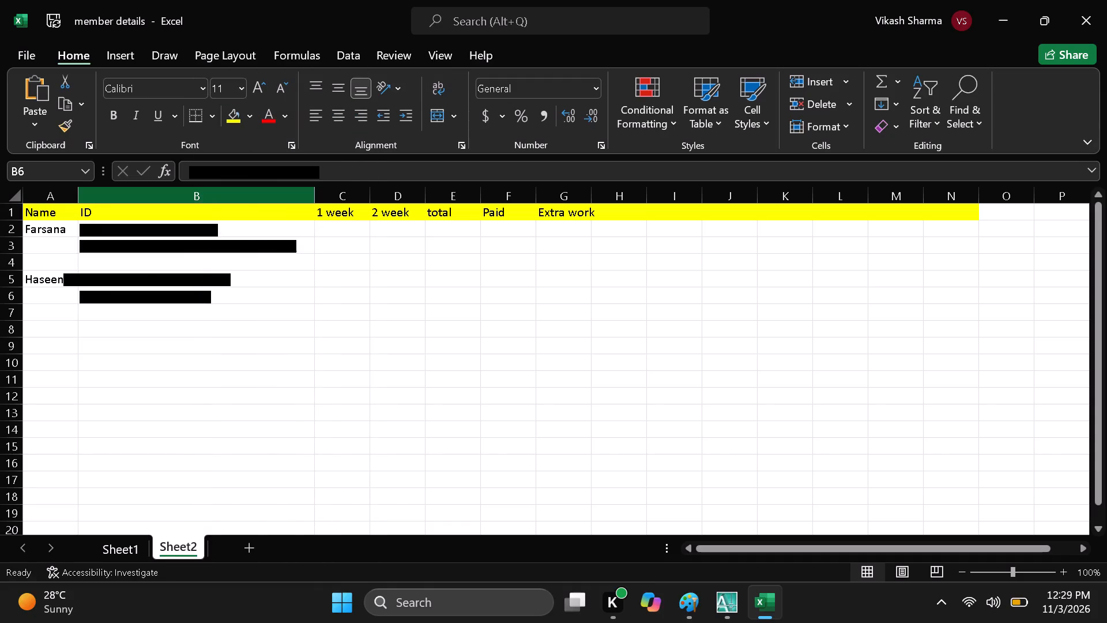
Enter the name Ridha in cell A8 on Sheet2, in the Name column.
{"action": "left_click", "coordinate": [122, 553]}
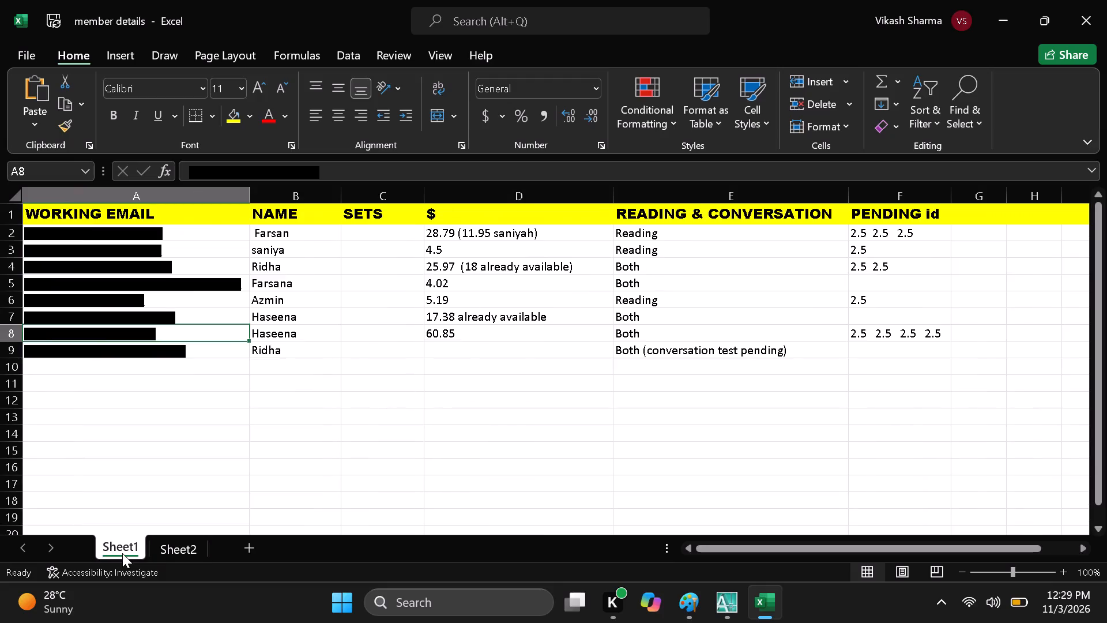
{"action": "left_click", "coordinate": [169, 541]}
{"action": "left_click", "coordinate": [67, 337]}
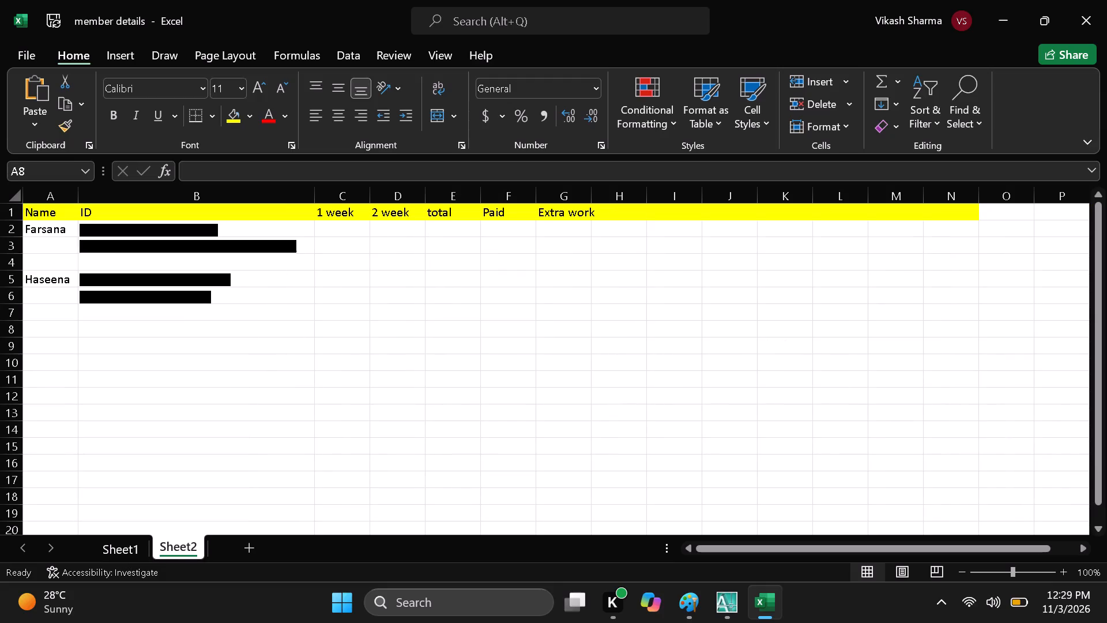
{"action": "left_click", "coordinate": [58, 328]}
{"action": "key", "text": "r"}
{"action": "type", "text": "is"}
{"action": "key", "text": "BackSpace"}
{"action": "type", "text": "dha"}
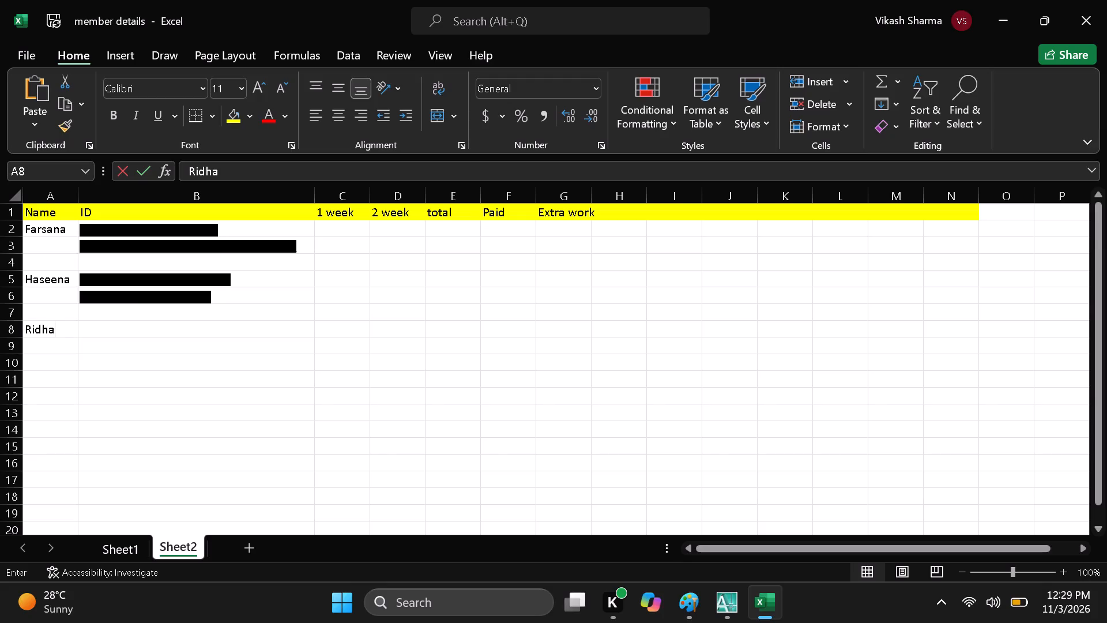
{"action": "left_click", "coordinate": [111, 326]}
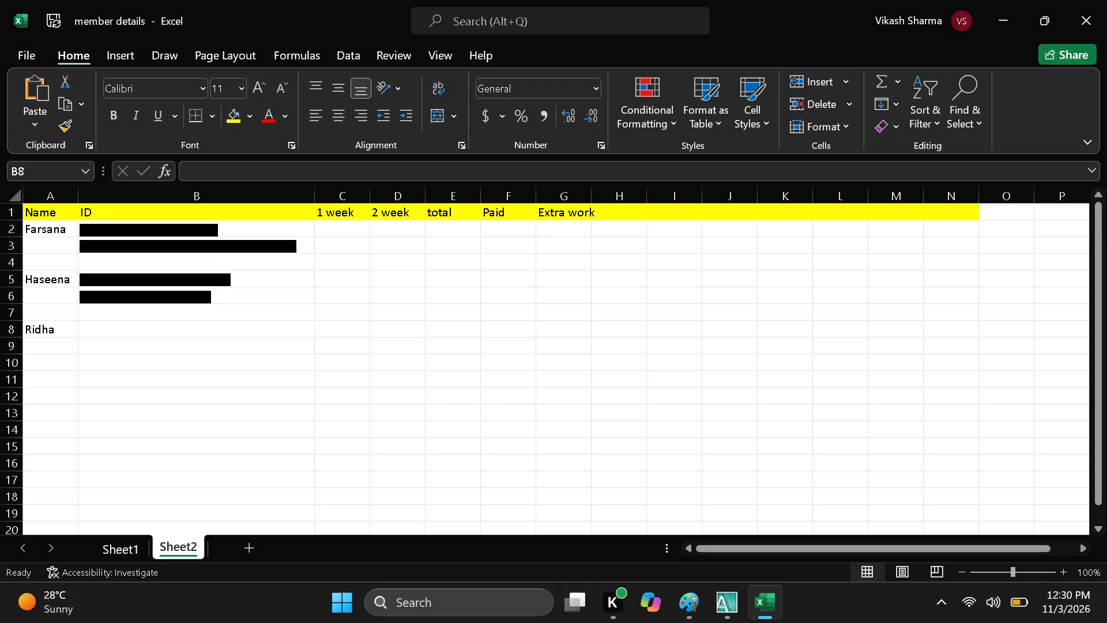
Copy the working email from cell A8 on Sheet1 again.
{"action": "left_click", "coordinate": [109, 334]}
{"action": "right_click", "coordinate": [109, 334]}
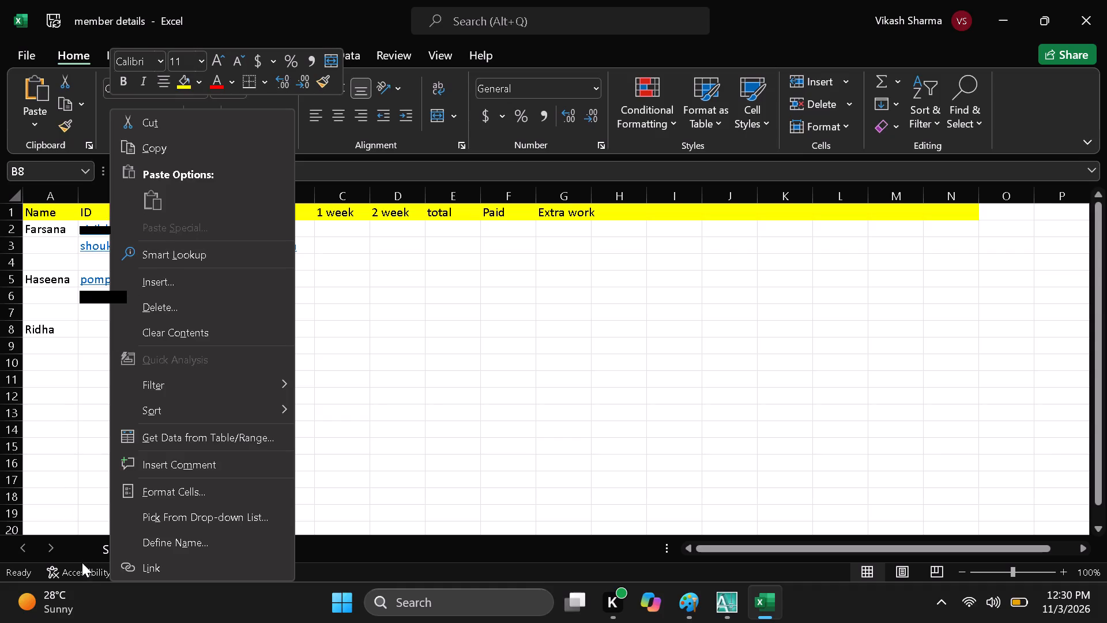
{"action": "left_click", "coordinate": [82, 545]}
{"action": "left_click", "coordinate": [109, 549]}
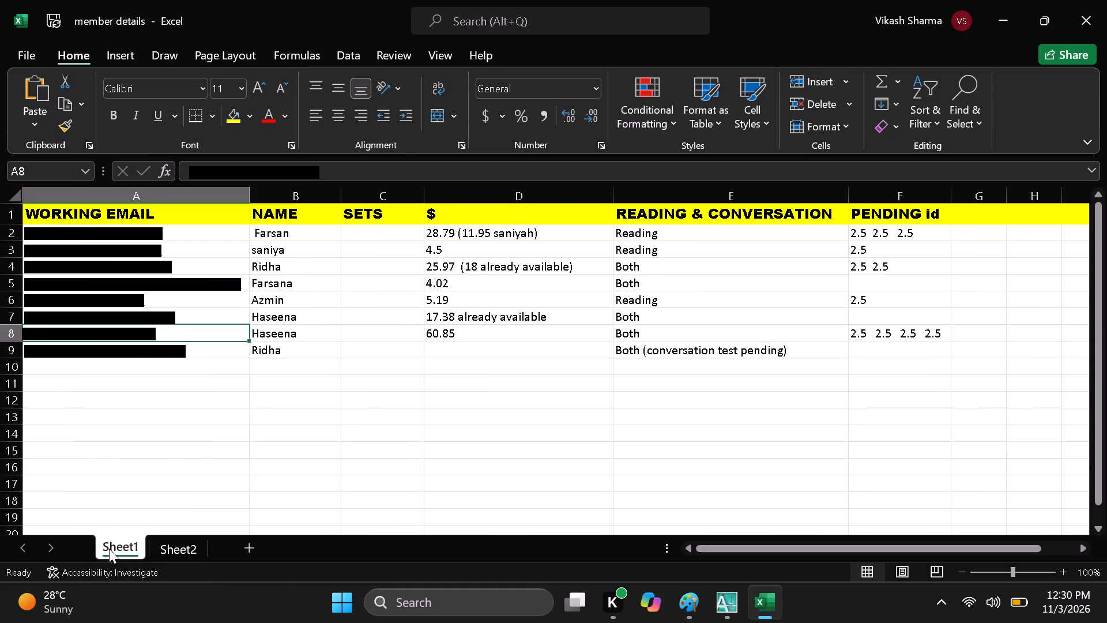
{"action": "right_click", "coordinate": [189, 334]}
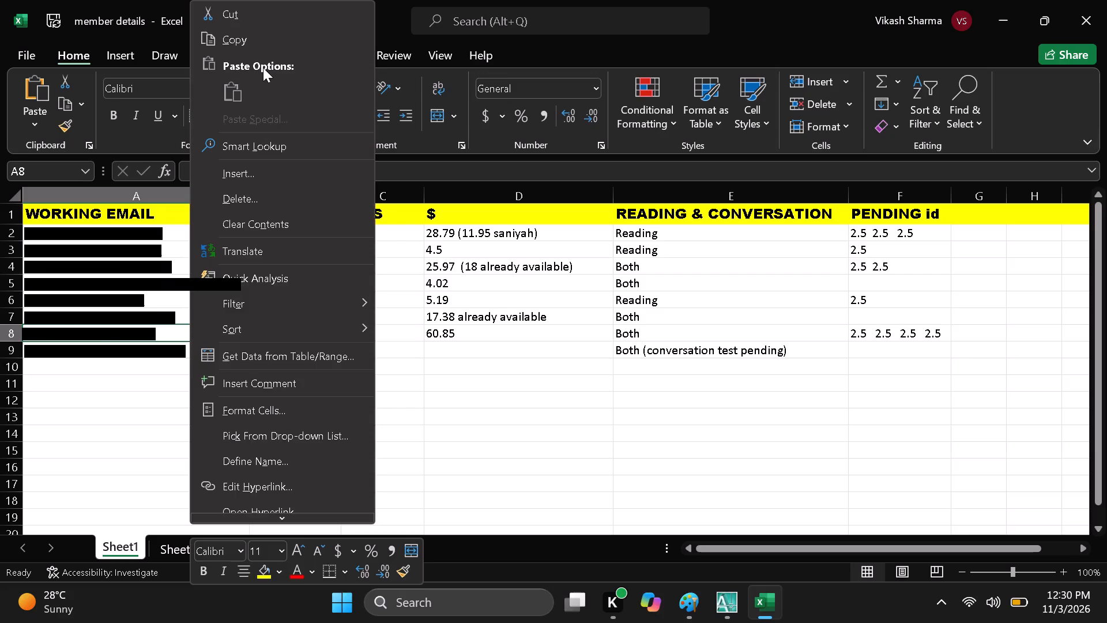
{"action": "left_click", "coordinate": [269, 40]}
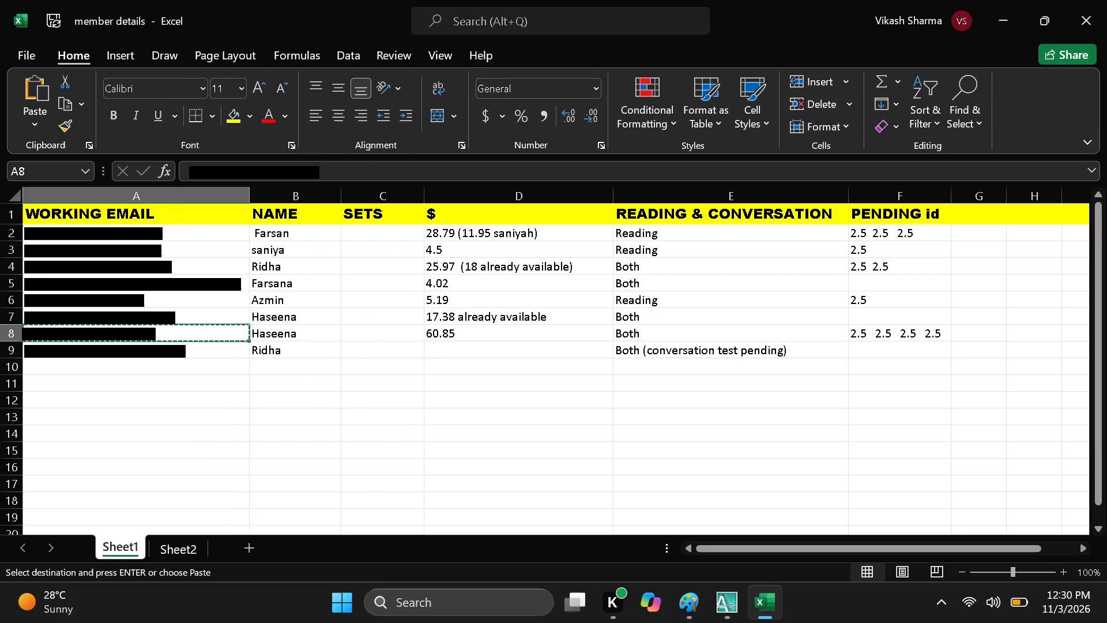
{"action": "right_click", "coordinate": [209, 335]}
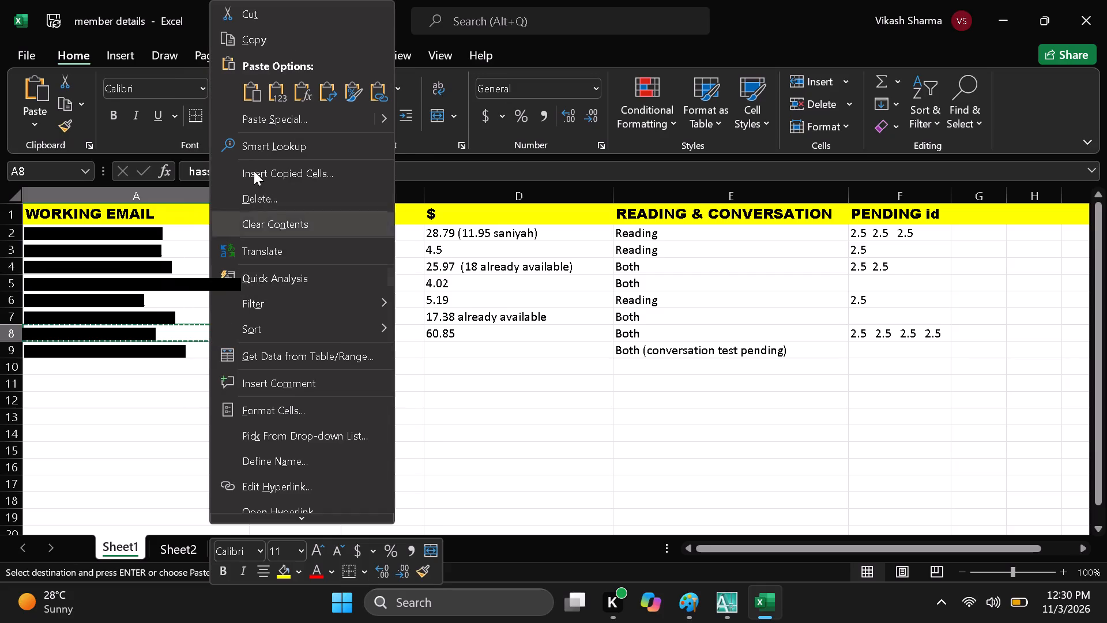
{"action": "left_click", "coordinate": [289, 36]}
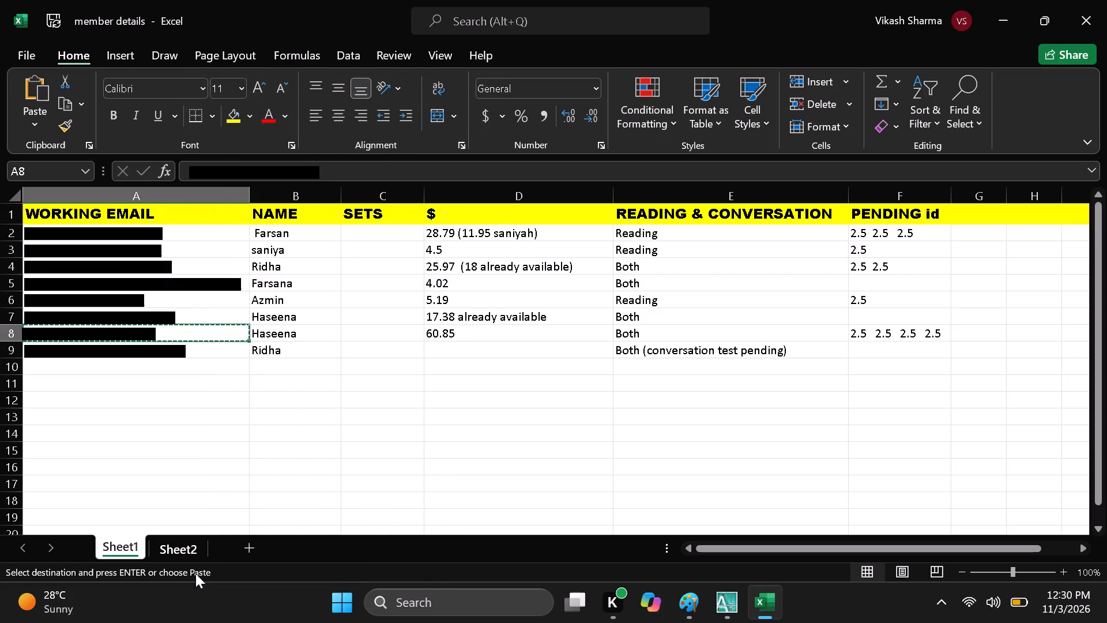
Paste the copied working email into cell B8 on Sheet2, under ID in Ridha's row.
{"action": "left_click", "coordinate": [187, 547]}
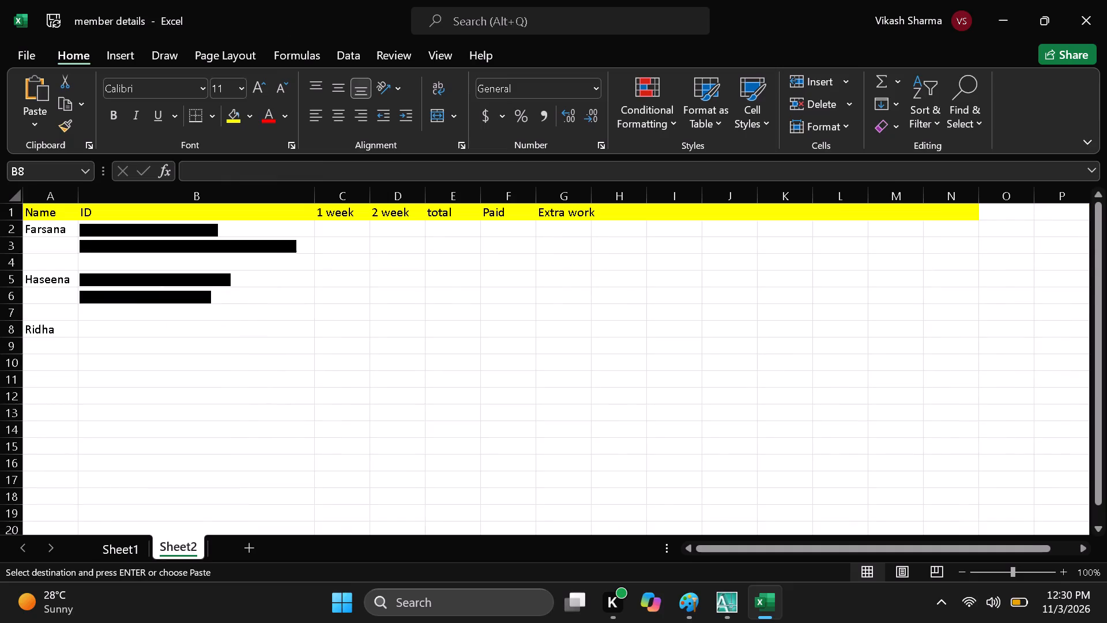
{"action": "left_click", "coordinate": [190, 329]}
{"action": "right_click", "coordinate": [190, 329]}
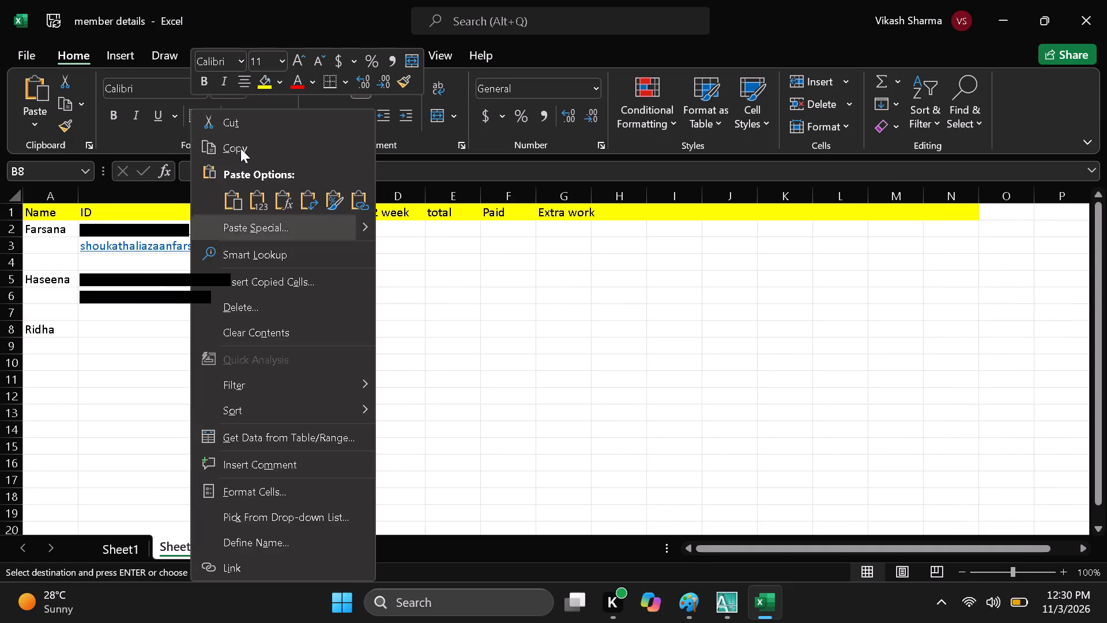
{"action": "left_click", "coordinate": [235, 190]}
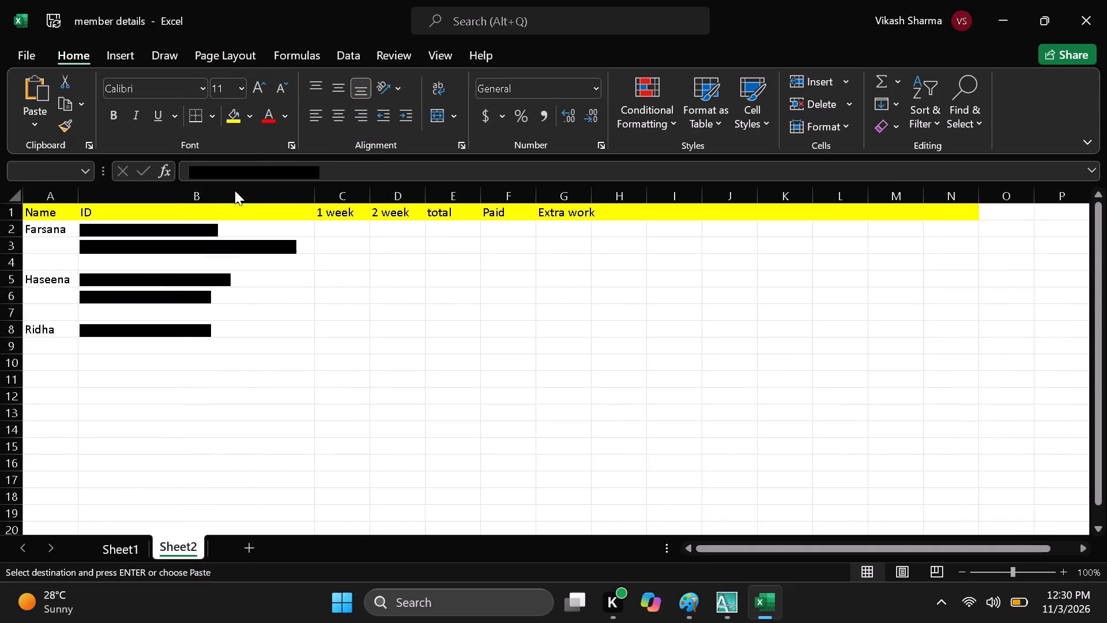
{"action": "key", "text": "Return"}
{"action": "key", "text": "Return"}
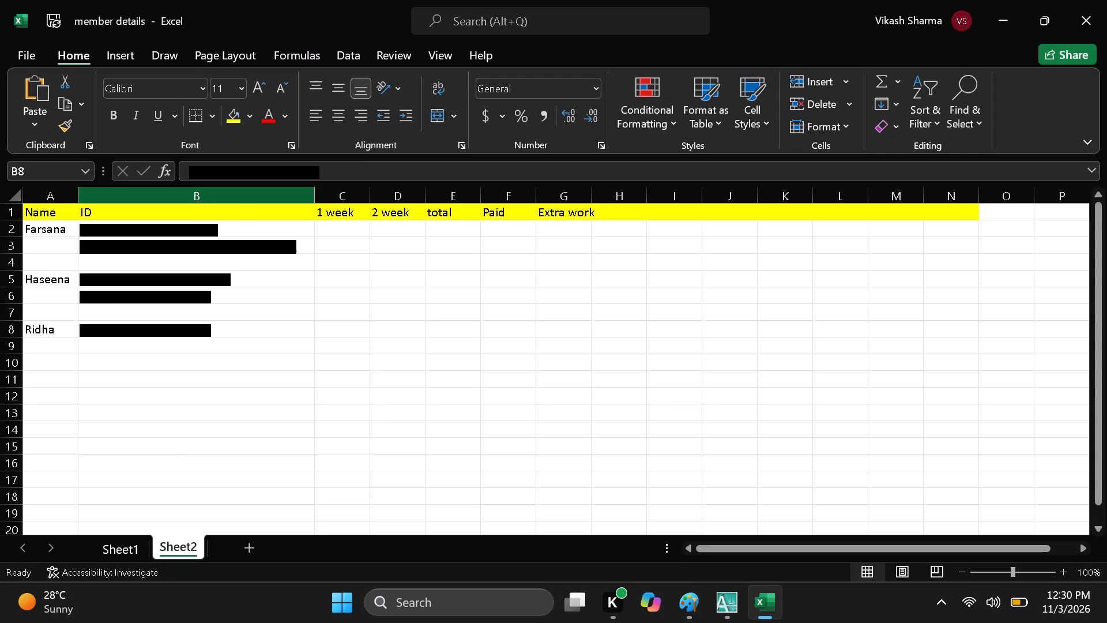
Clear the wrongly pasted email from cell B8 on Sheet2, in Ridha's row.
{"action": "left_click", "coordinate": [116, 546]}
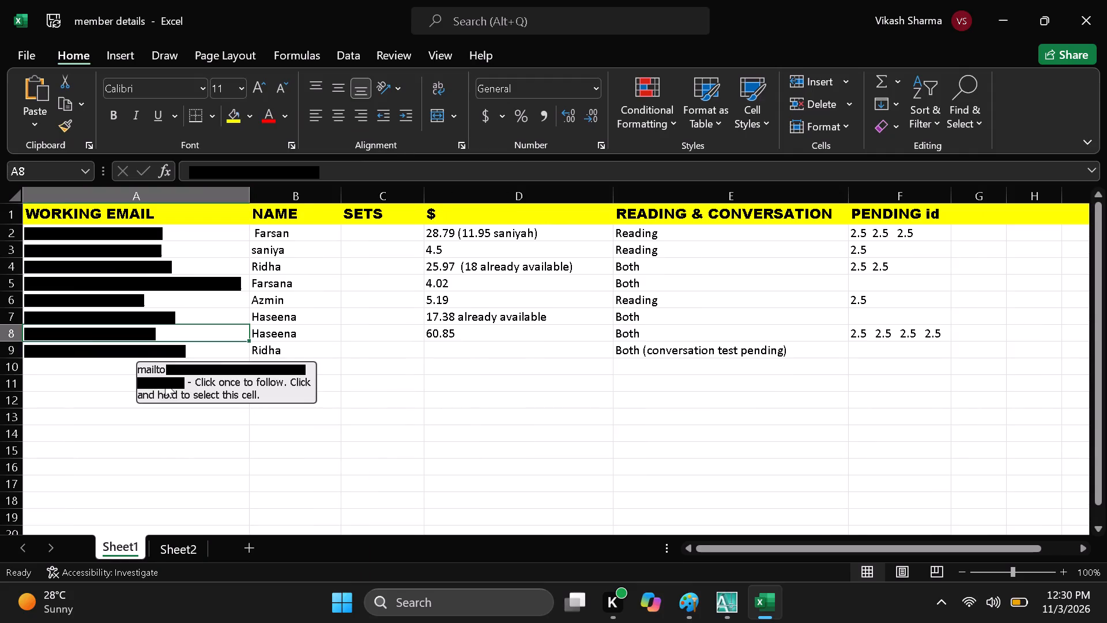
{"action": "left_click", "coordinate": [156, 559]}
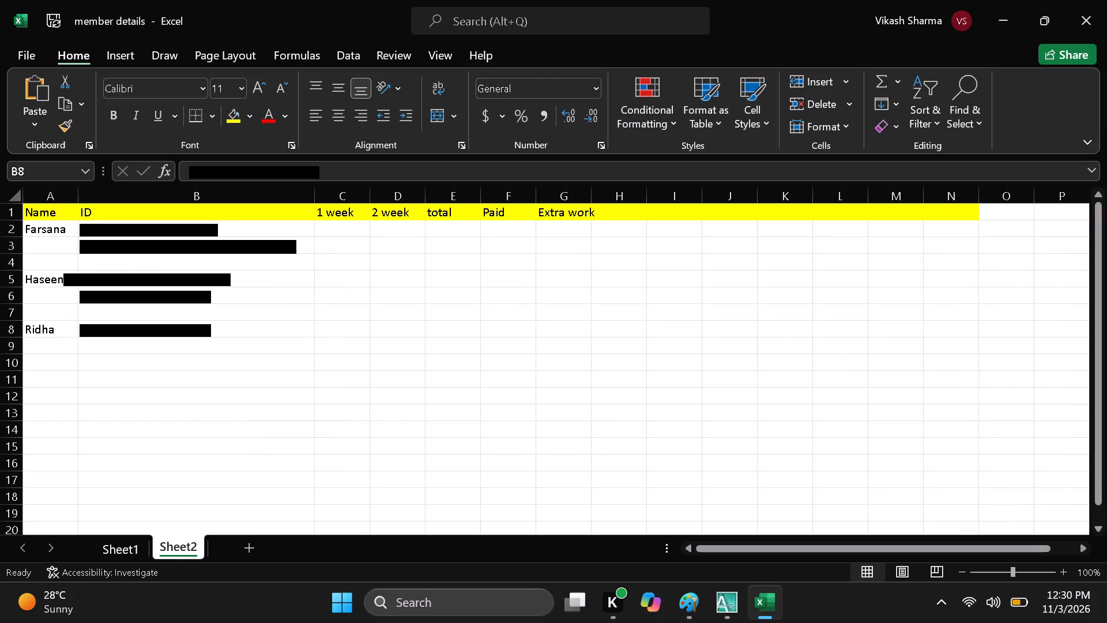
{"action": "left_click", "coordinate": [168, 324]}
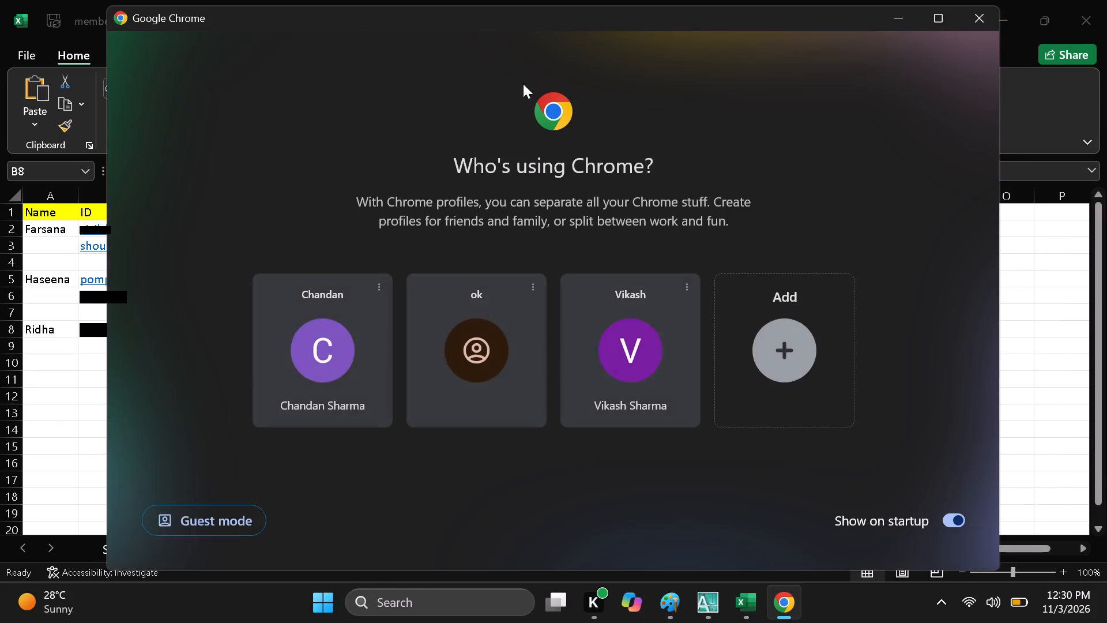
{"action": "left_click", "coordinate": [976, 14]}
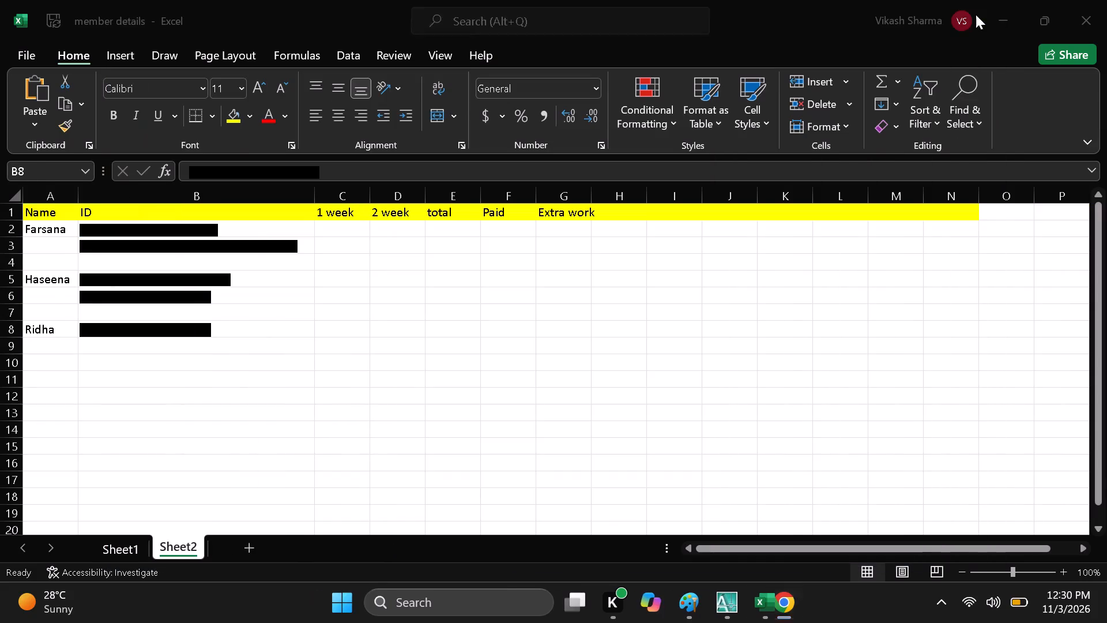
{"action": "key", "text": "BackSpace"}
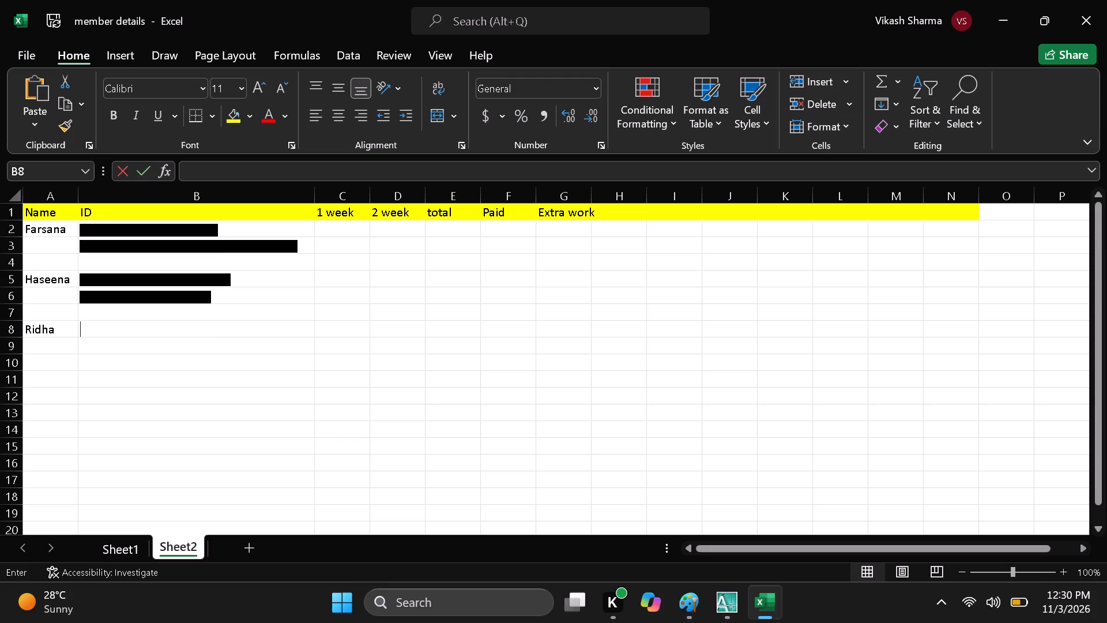
Copy the working email from cell A4 on Sheet1, in the first Ridha row.
{"action": "left_click", "coordinate": [126, 553]}
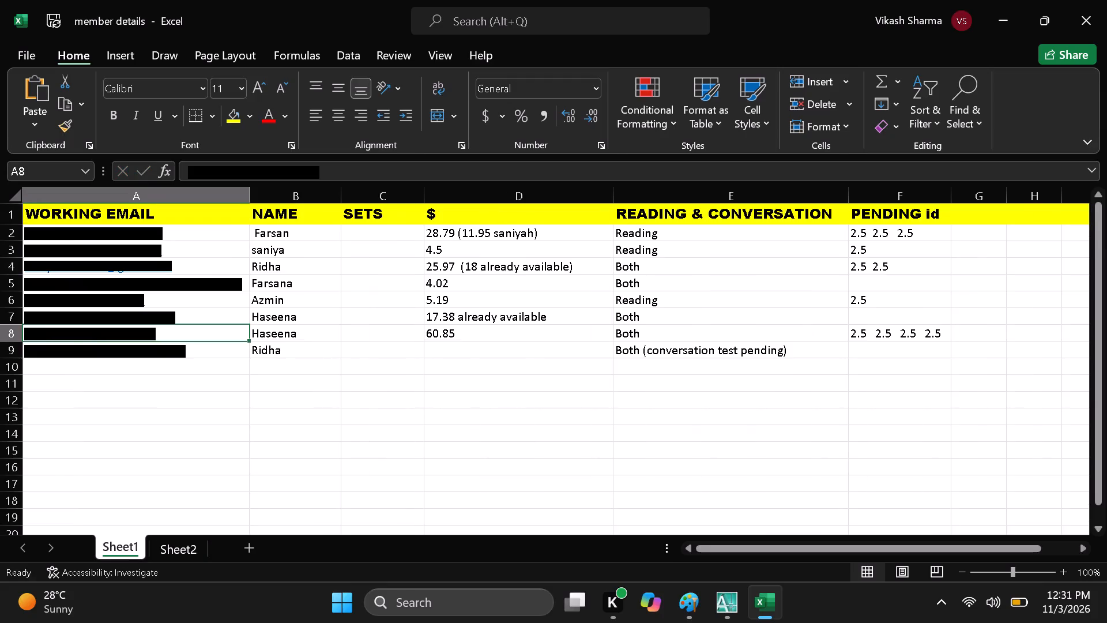
{"action": "left_click", "coordinate": [190, 267]}
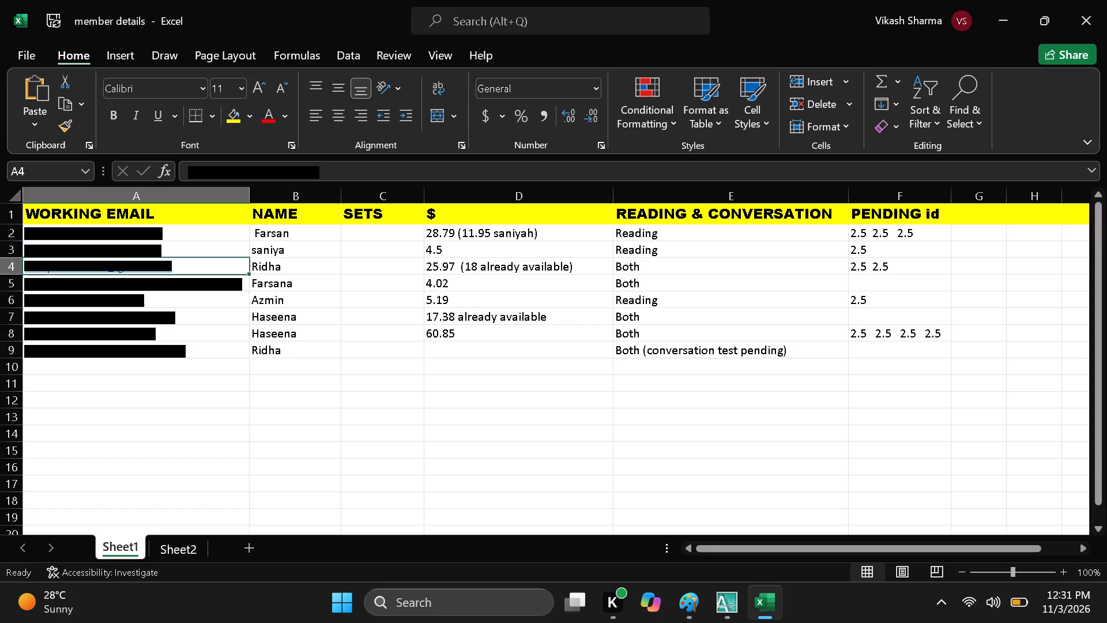
{"action": "right_click", "coordinate": [190, 267]}
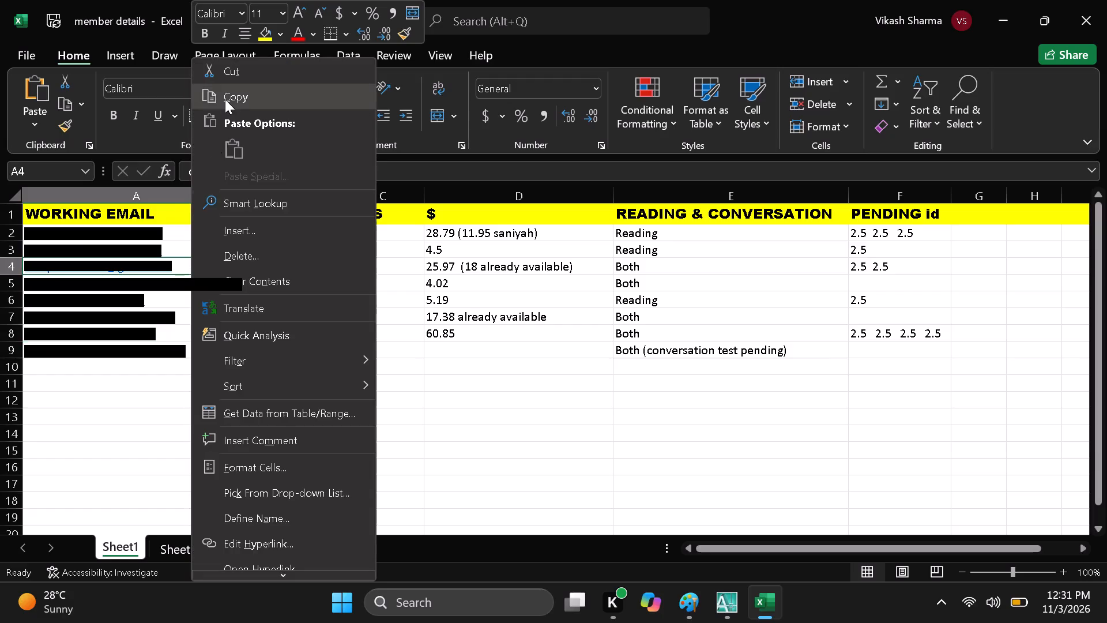
{"action": "left_click", "coordinate": [225, 99]}
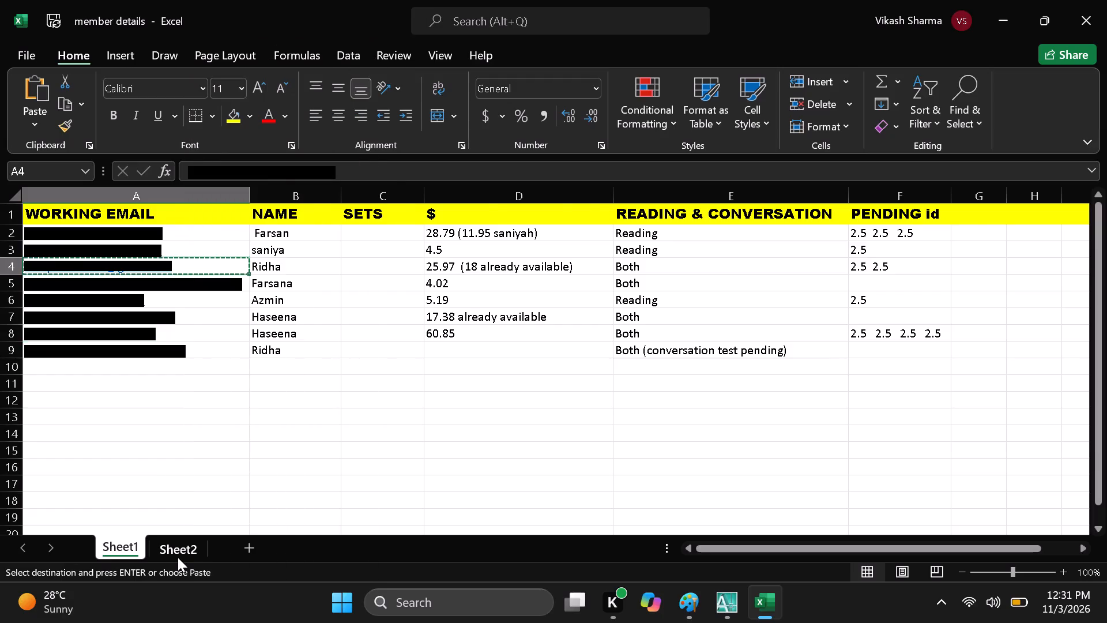
Paste the copied working email into cell B8 on Sheet2, under ID in Ridha's row.
{"action": "left_click", "coordinate": [178, 557]}
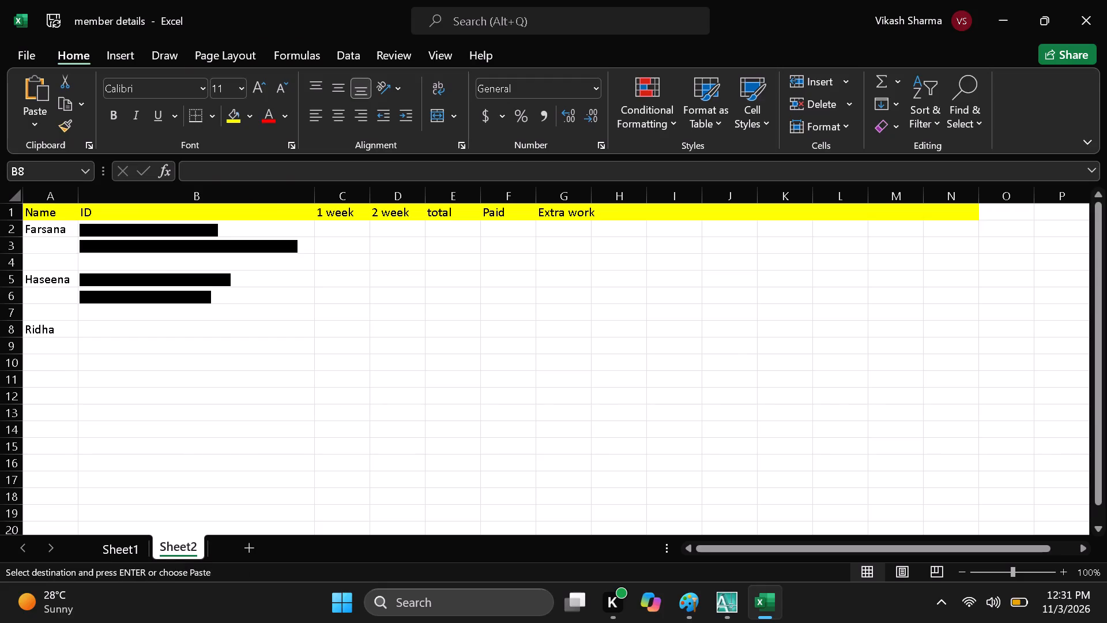
{"action": "left_click", "coordinate": [129, 333]}
{"action": "right_click", "coordinate": [129, 333]}
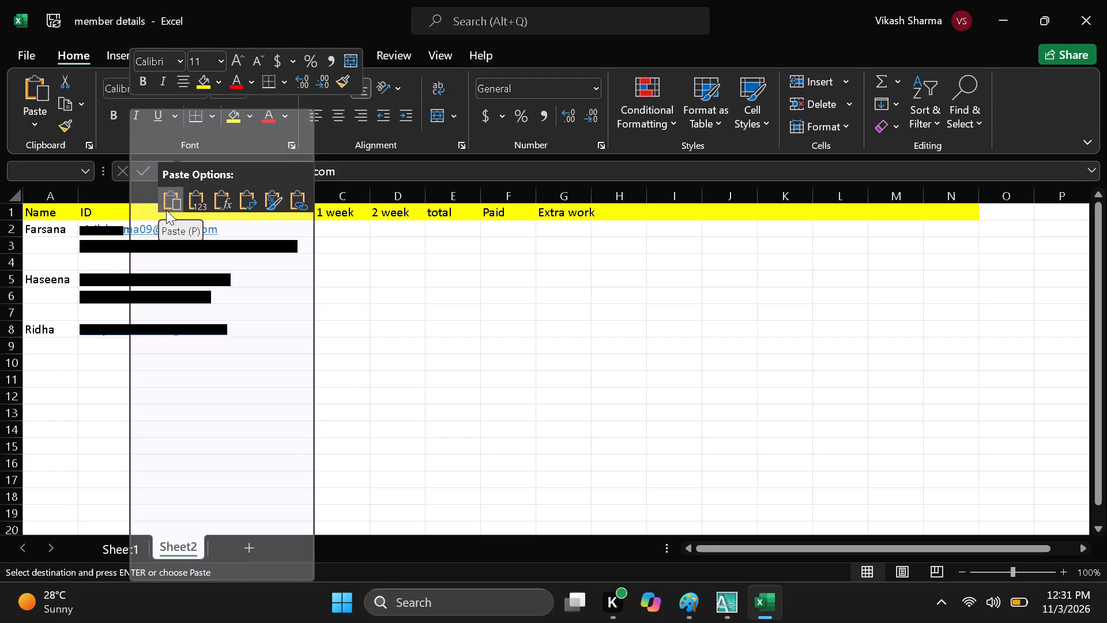
{"action": "left_click", "coordinate": [166, 210]}
{"action": "key", "text": "Return"}
{"action": "key", "text": "Return"}
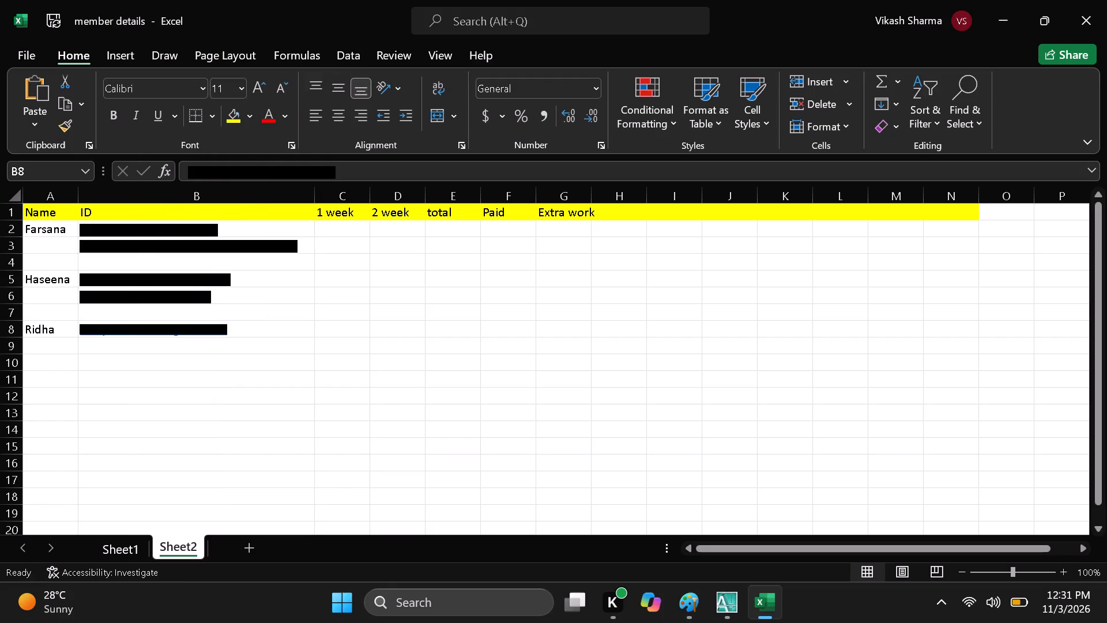
Enter "New id" in cell B9 on Sheet2, below Ridha's pasted email.
{"action": "left_click", "coordinate": [105, 343]}
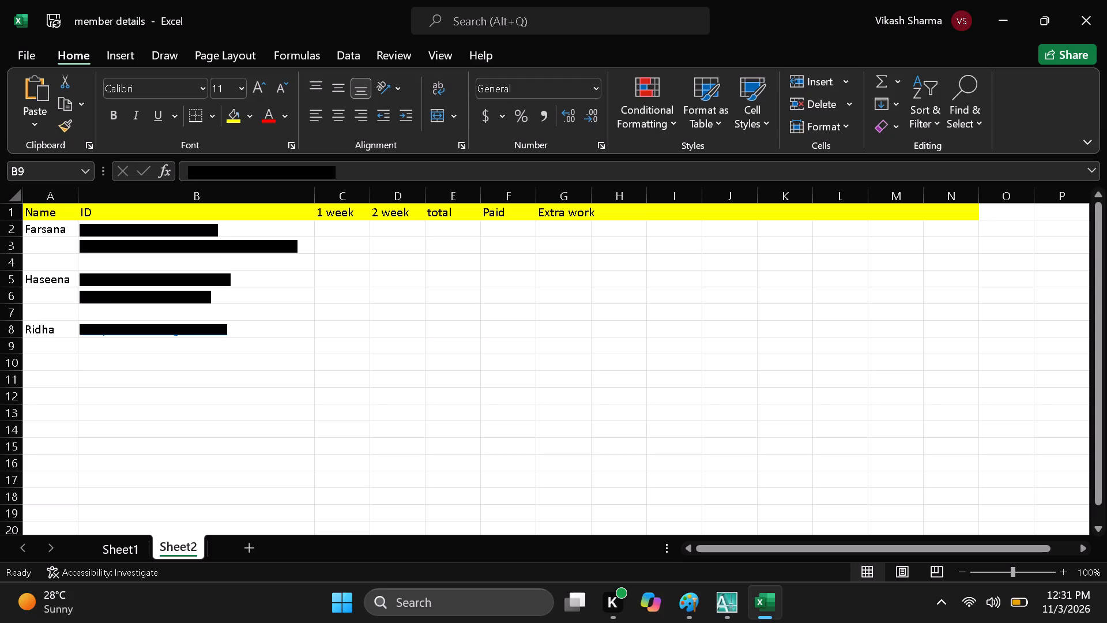
{"action": "left_click", "coordinate": [101, 351]}
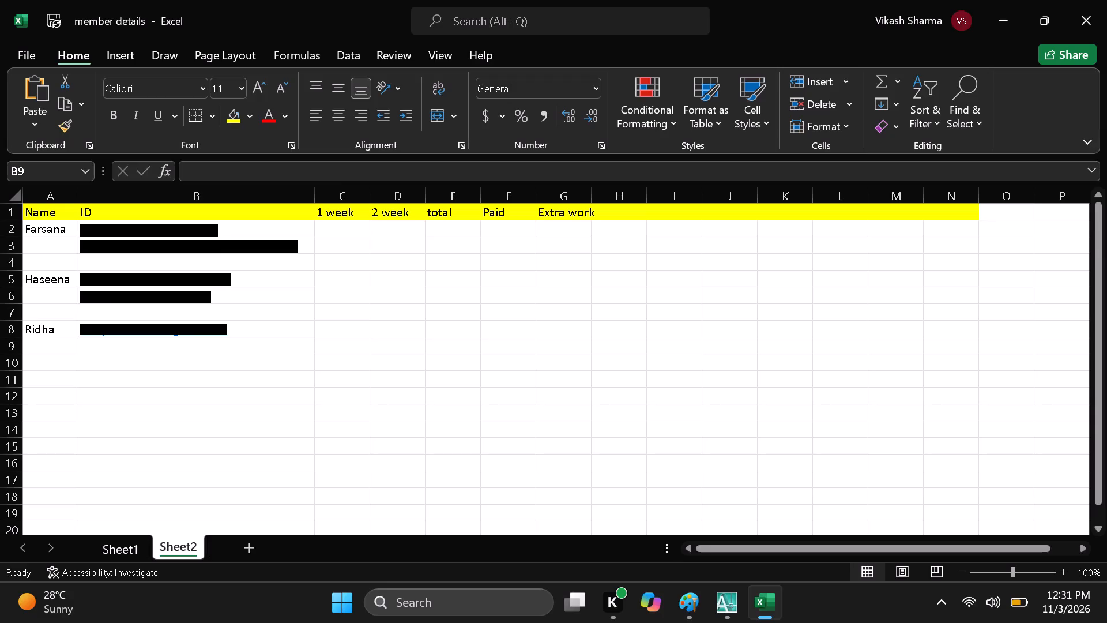
{"action": "key", "text": "n"}
{"action": "key", "text": "e"}
{"action": "type", "text": "w"}
{"action": "key", "text": "space"}
{"action": "type", "text": "id"}
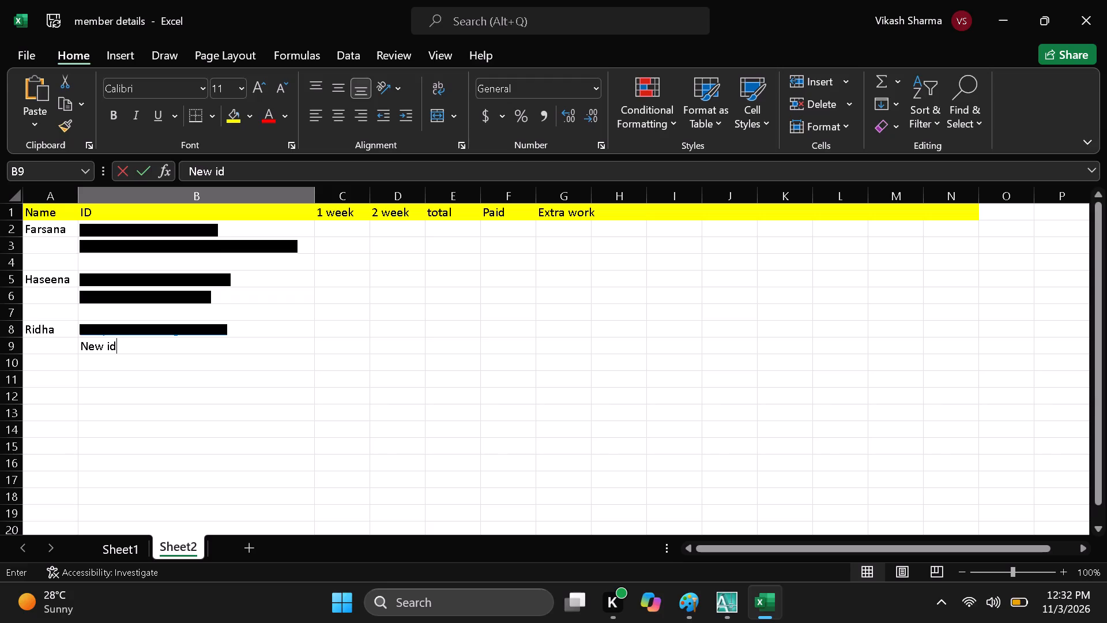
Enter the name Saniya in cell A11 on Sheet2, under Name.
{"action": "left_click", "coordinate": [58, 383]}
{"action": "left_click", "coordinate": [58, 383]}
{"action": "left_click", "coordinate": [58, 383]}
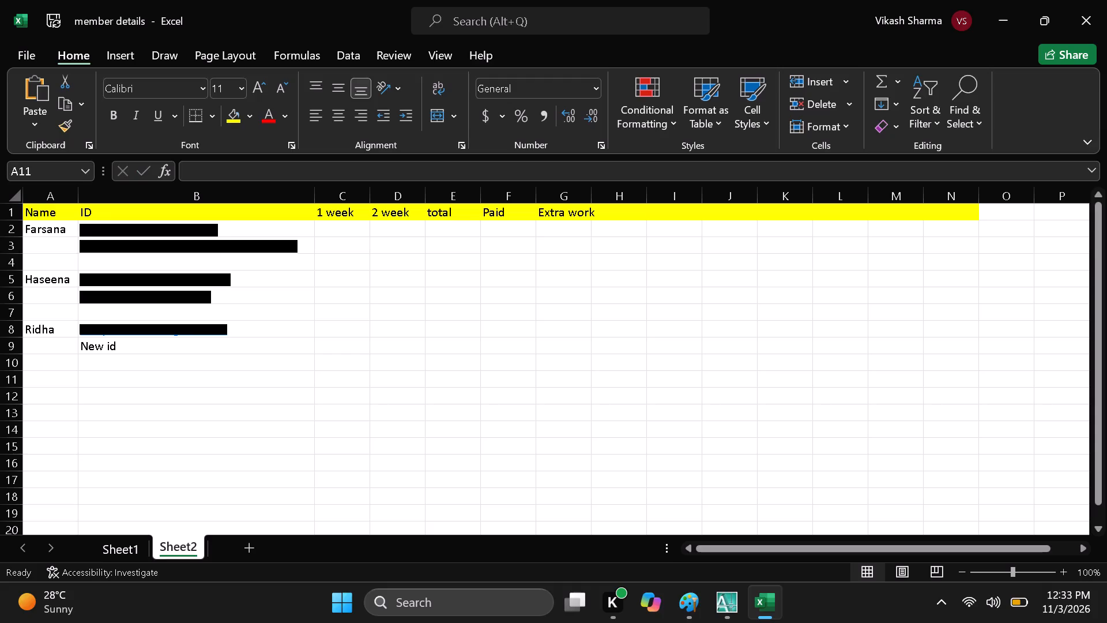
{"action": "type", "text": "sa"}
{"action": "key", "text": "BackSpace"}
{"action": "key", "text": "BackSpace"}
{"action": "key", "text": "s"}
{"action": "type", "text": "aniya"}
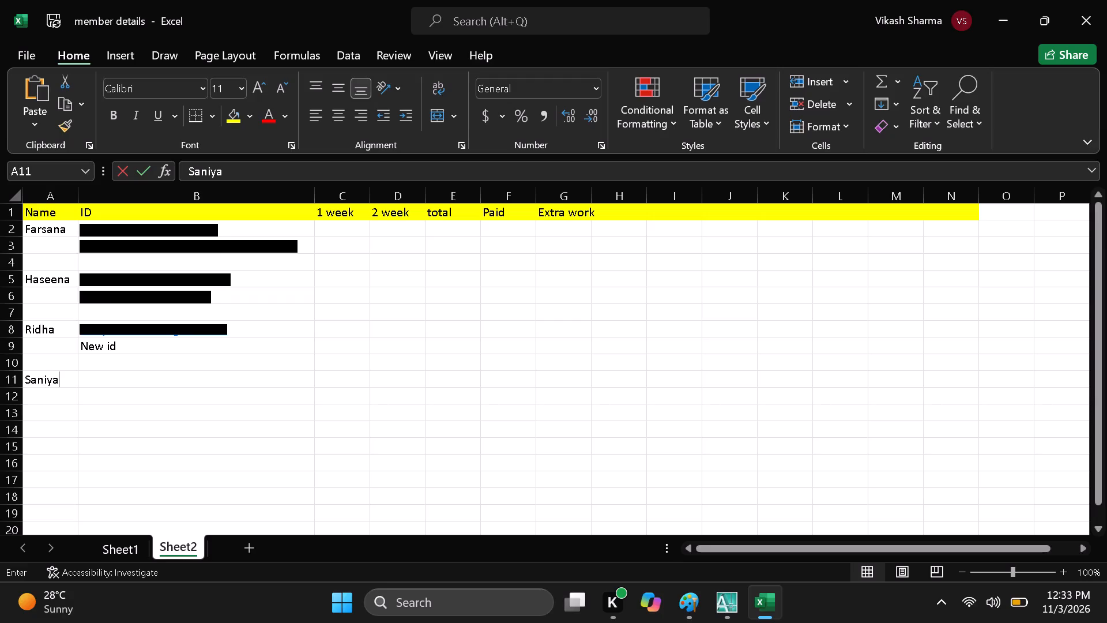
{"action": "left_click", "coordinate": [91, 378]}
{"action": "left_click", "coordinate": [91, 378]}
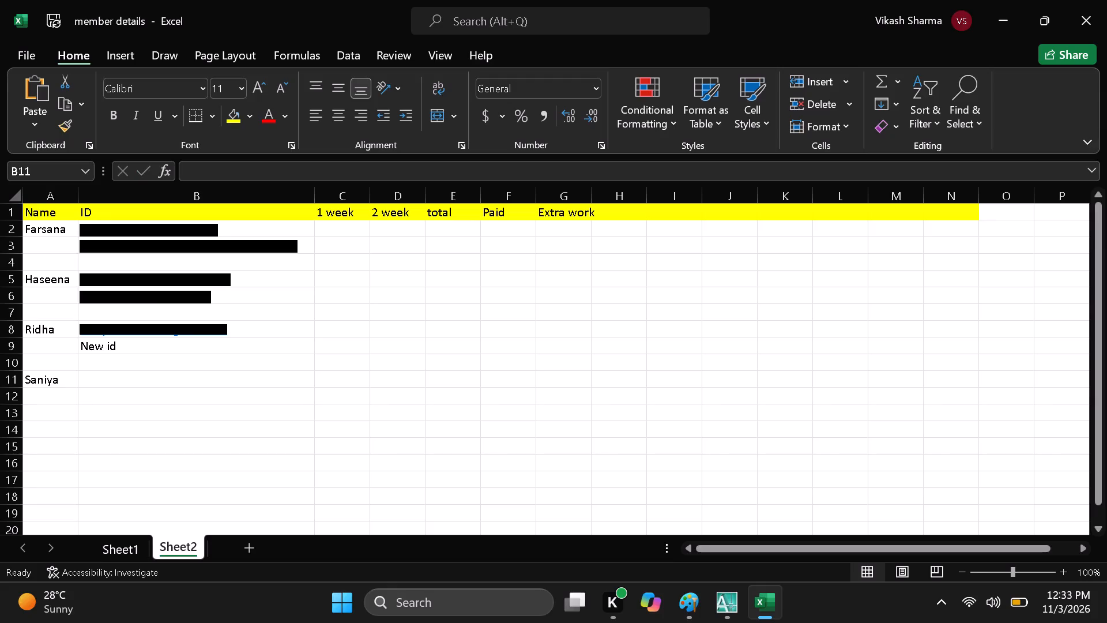
Replace the name in cell A11 on Sheet2 with KK.
{"action": "left_click", "coordinate": [71, 384]}
{"action": "key", "text": "BackSpace"}
{"action": "type", "text": "KK"}
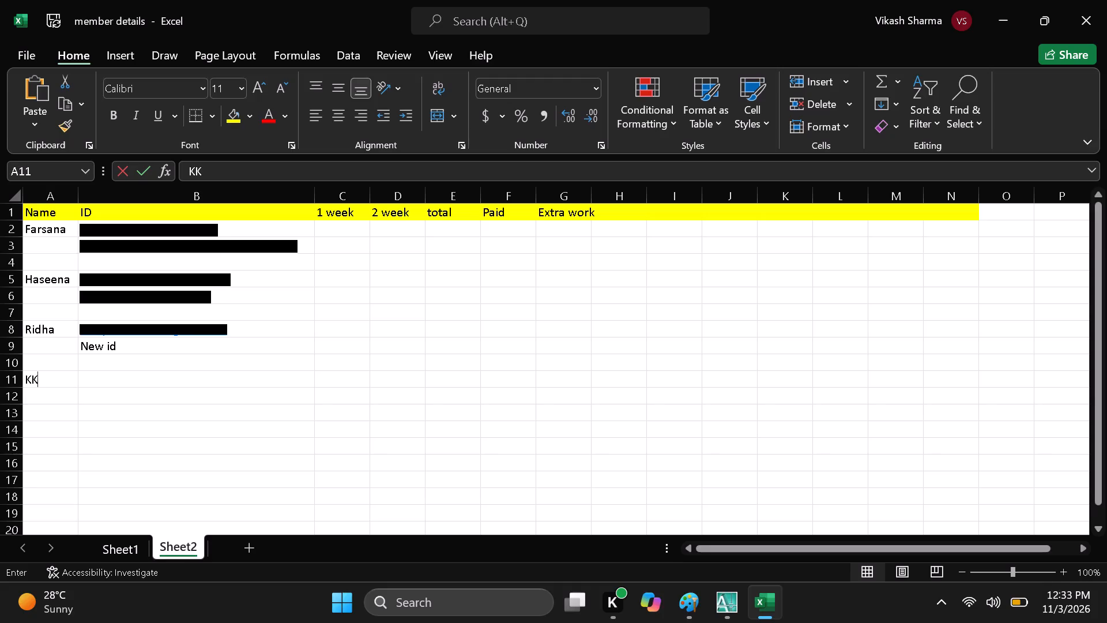
Copy the working email from cell A9 on Sheet1, in the last Ridha row.
{"action": "left_click", "coordinate": [116, 536]}
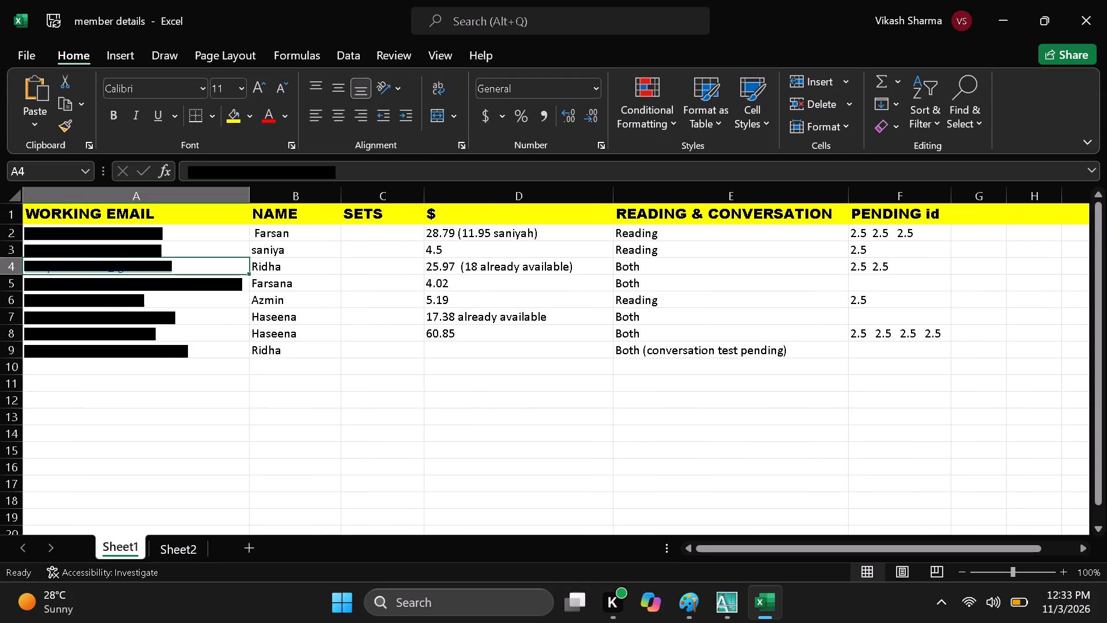
{"action": "left_click", "coordinate": [197, 351]}
{"action": "right_click", "coordinate": [197, 351]}
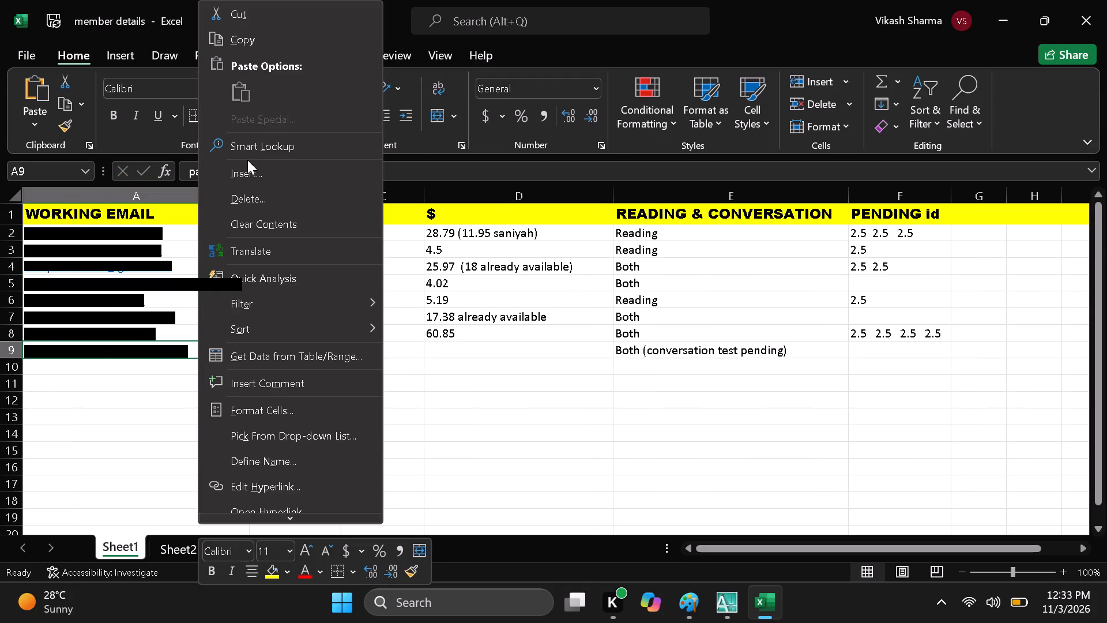
{"action": "left_click", "coordinate": [259, 35]}
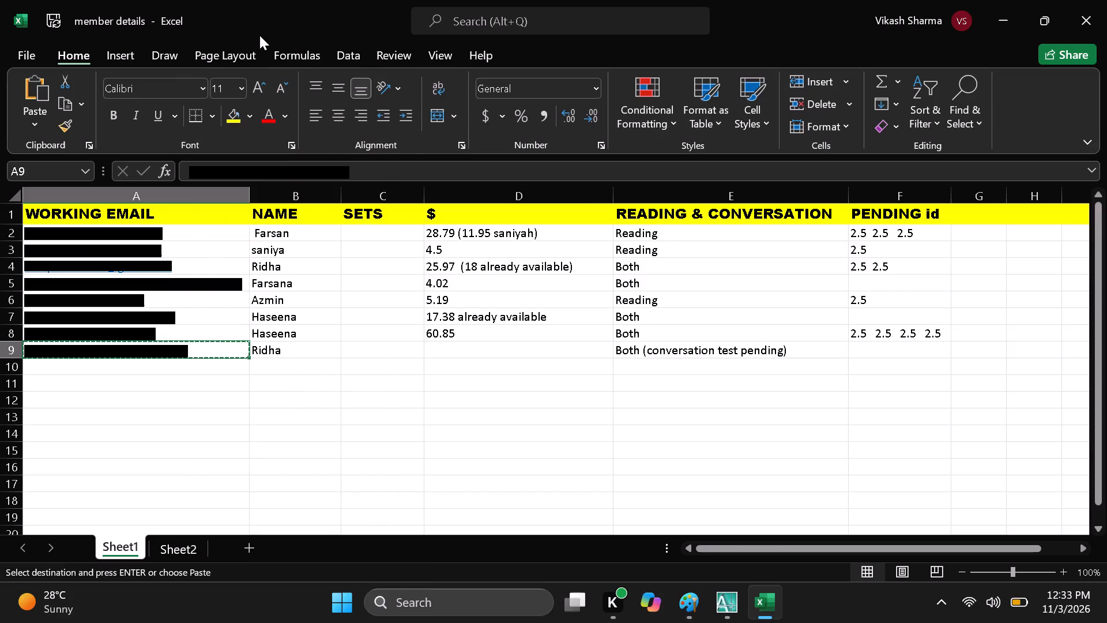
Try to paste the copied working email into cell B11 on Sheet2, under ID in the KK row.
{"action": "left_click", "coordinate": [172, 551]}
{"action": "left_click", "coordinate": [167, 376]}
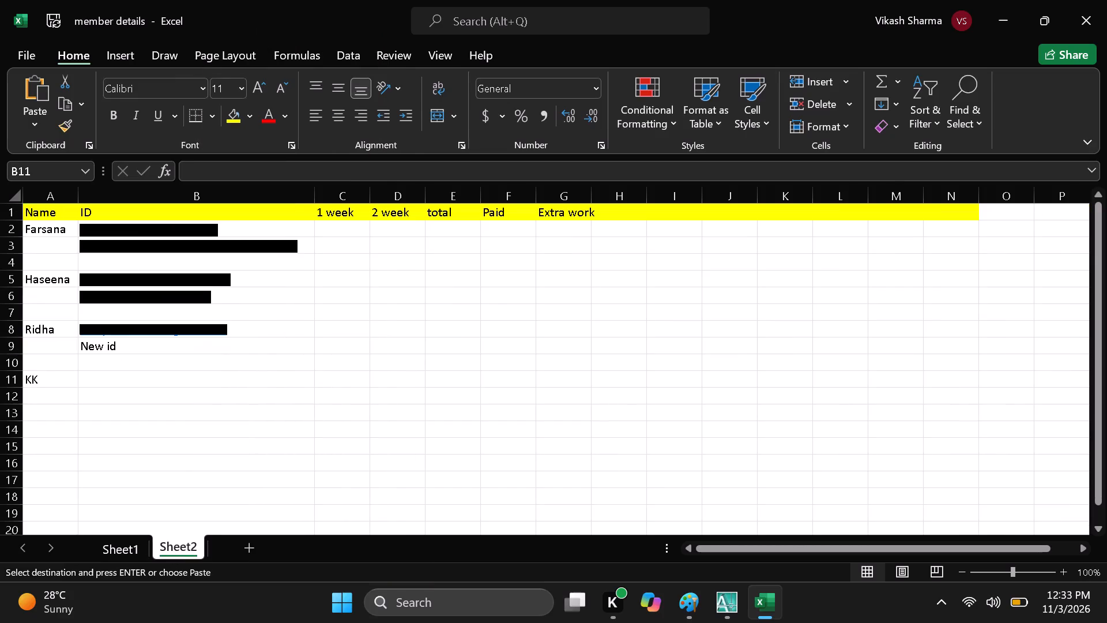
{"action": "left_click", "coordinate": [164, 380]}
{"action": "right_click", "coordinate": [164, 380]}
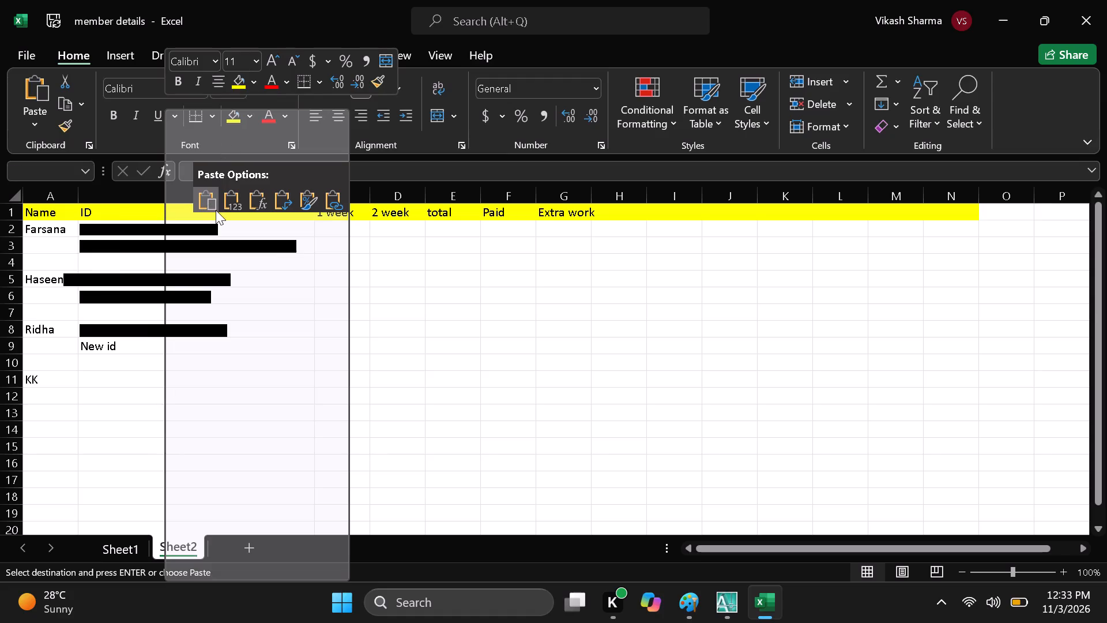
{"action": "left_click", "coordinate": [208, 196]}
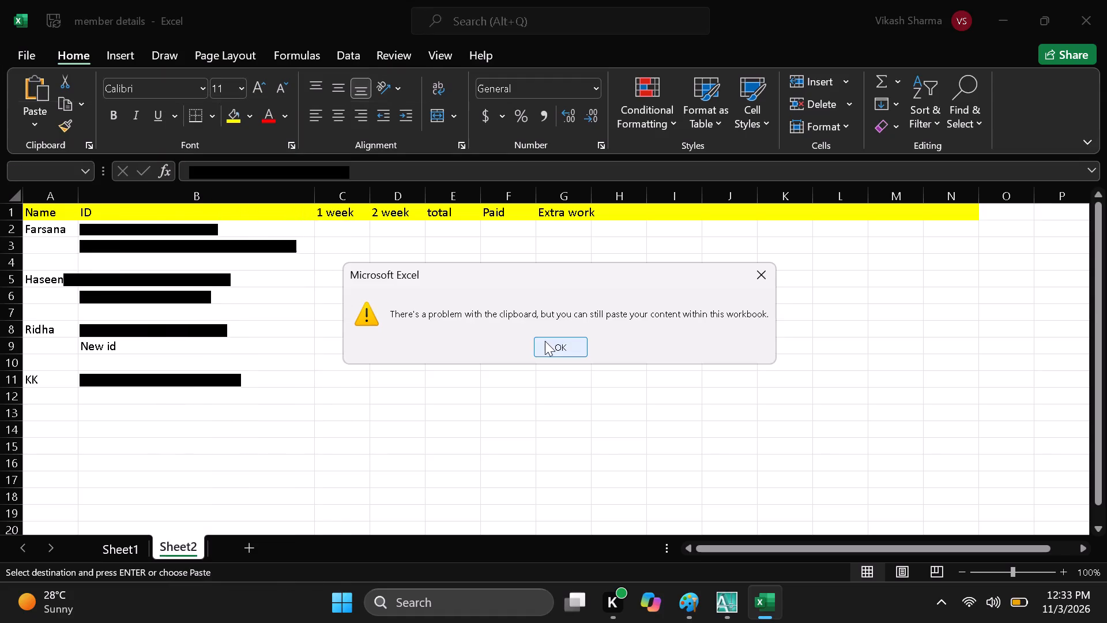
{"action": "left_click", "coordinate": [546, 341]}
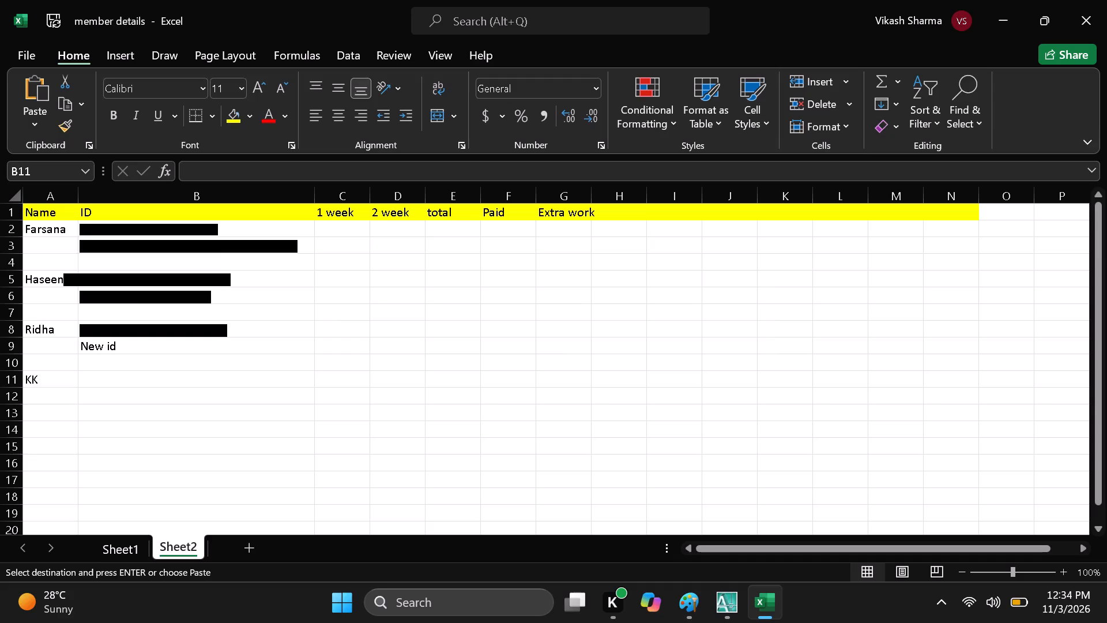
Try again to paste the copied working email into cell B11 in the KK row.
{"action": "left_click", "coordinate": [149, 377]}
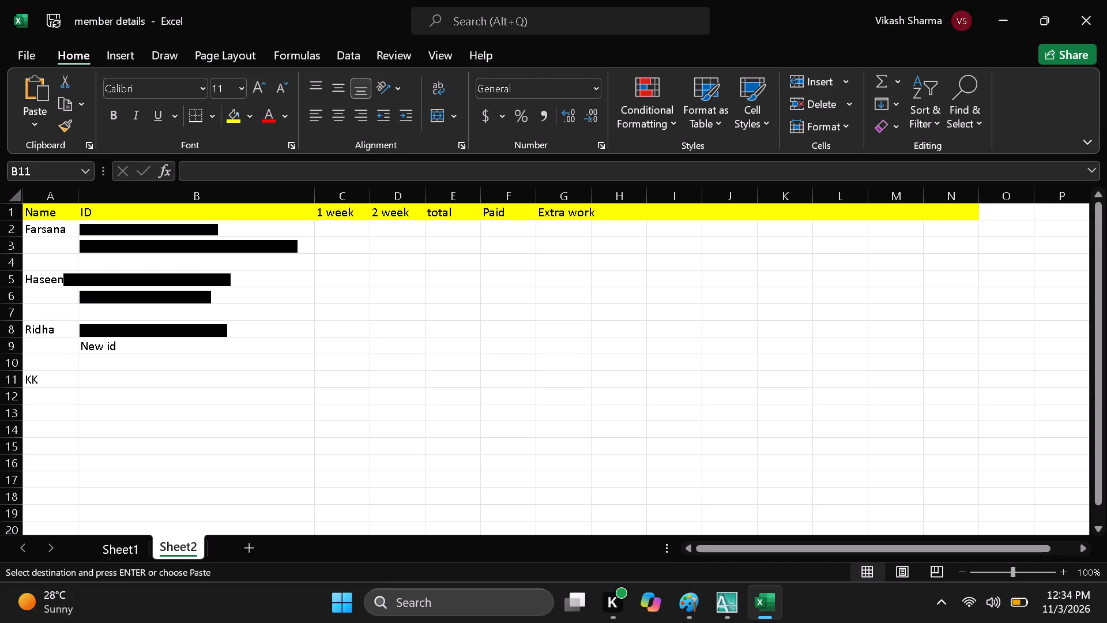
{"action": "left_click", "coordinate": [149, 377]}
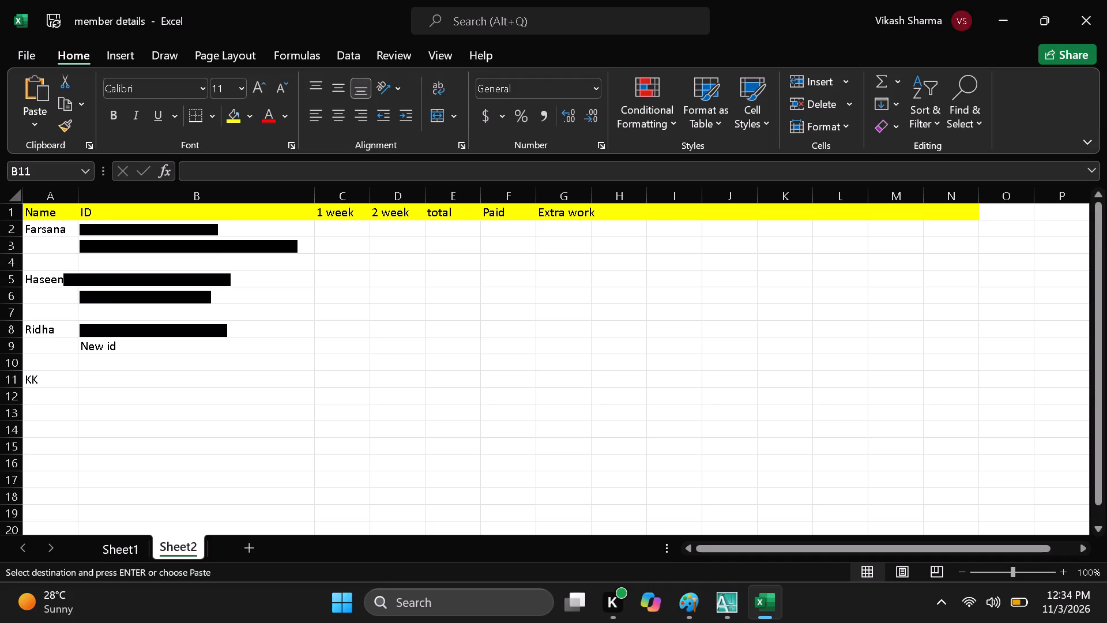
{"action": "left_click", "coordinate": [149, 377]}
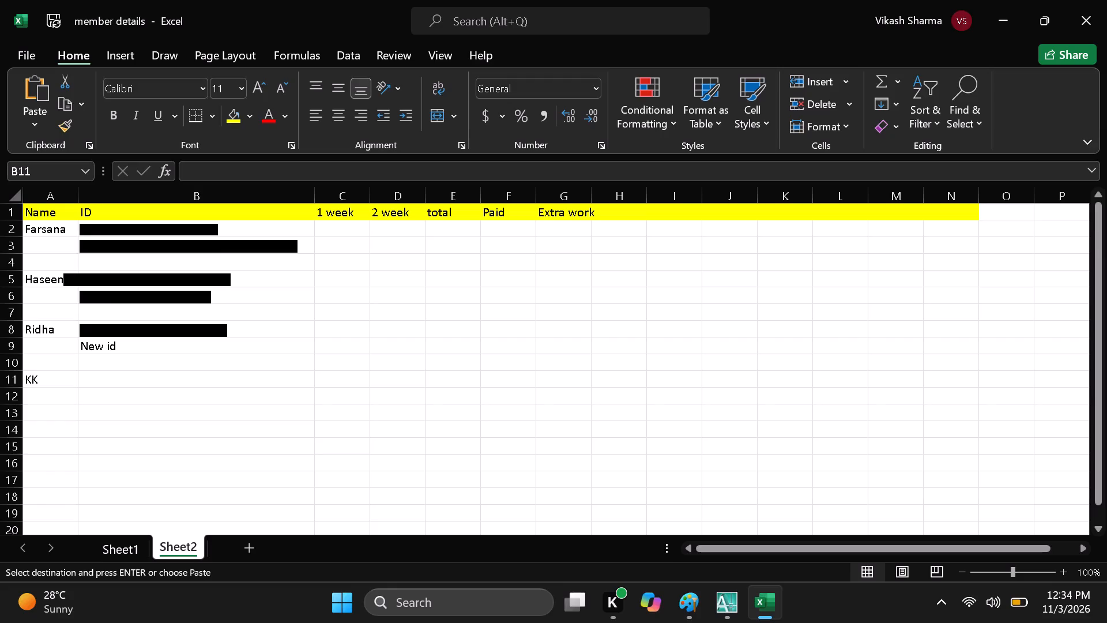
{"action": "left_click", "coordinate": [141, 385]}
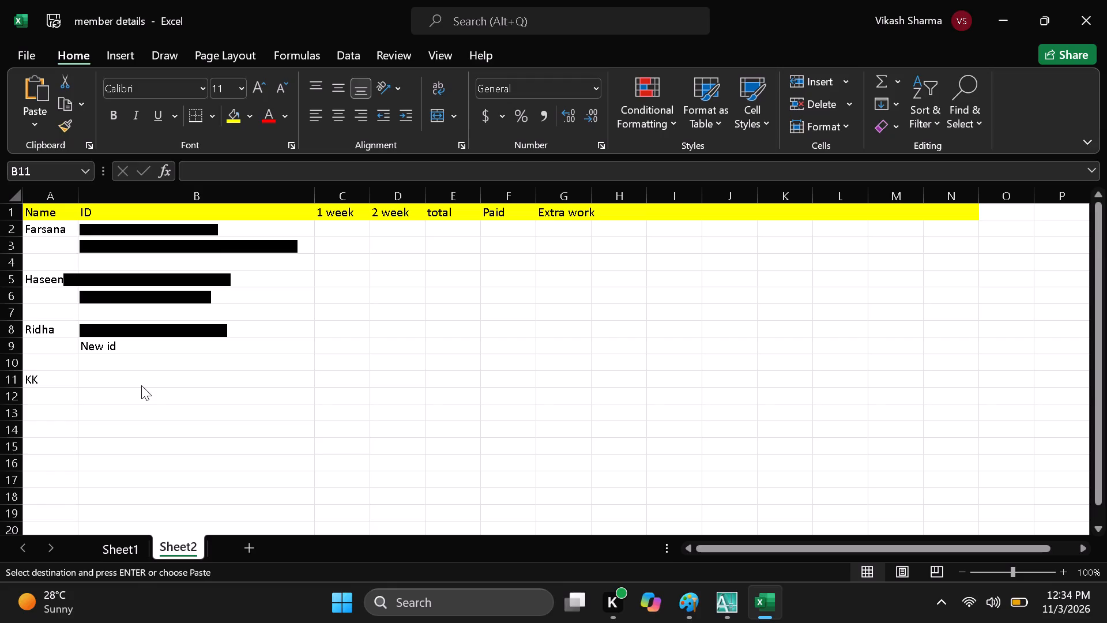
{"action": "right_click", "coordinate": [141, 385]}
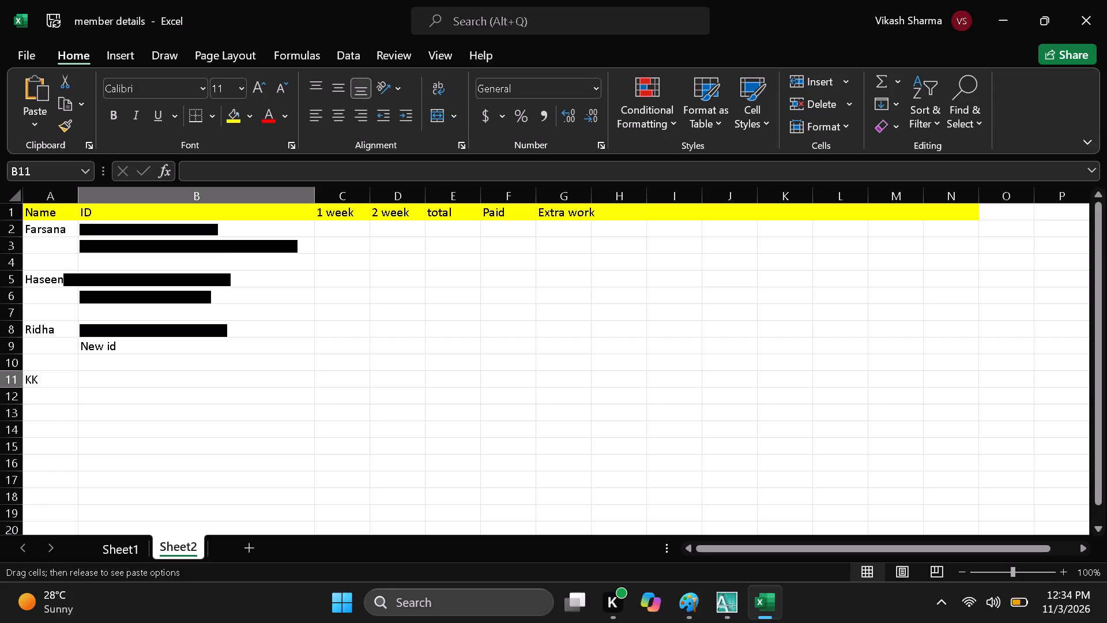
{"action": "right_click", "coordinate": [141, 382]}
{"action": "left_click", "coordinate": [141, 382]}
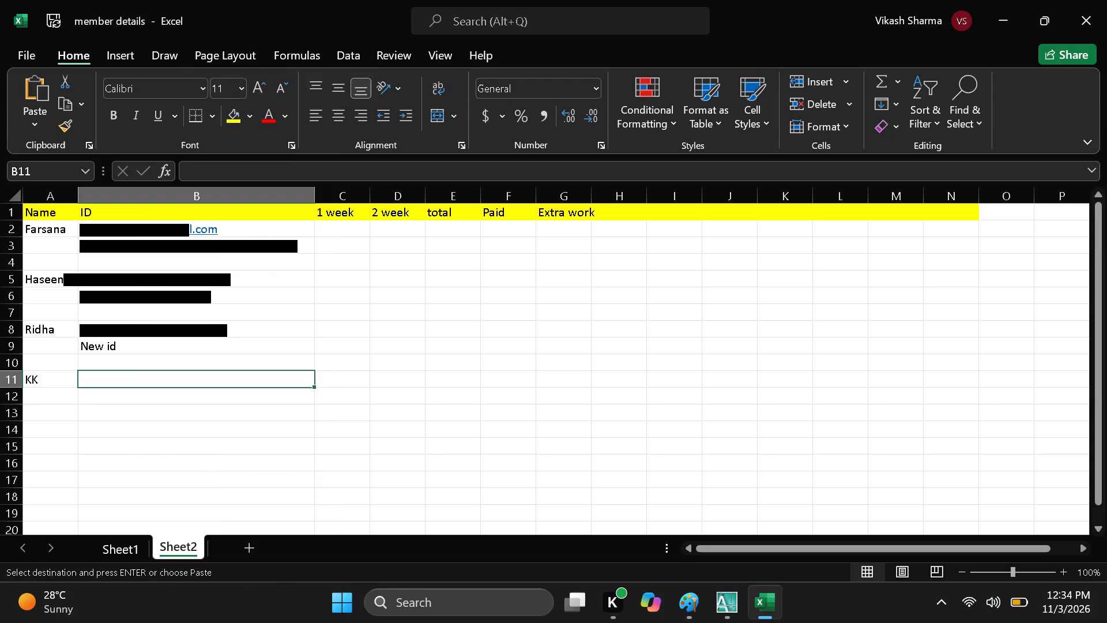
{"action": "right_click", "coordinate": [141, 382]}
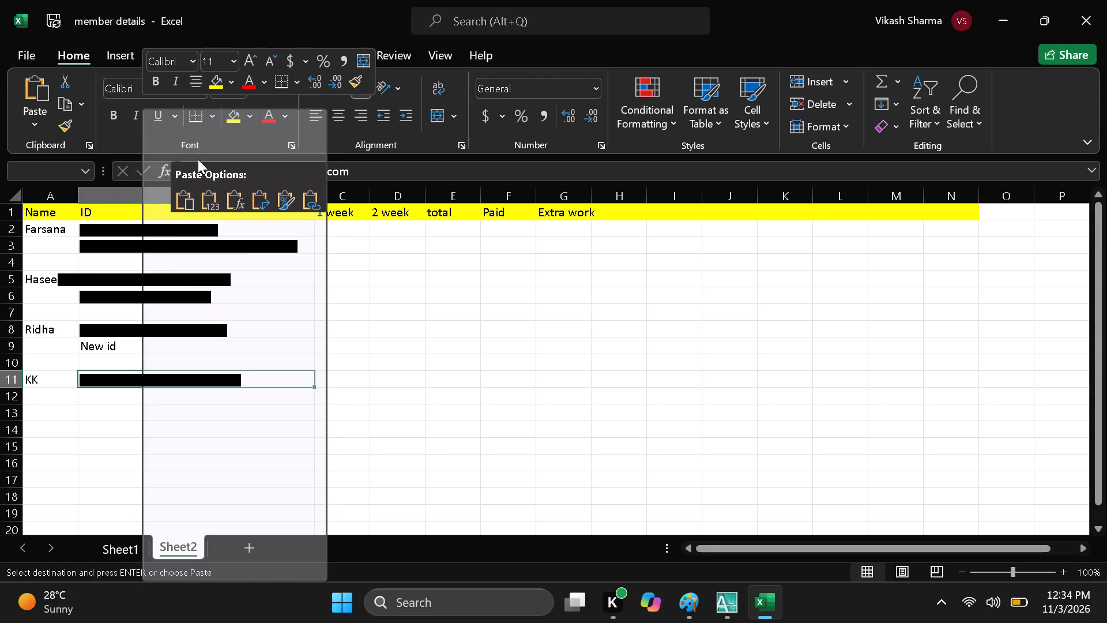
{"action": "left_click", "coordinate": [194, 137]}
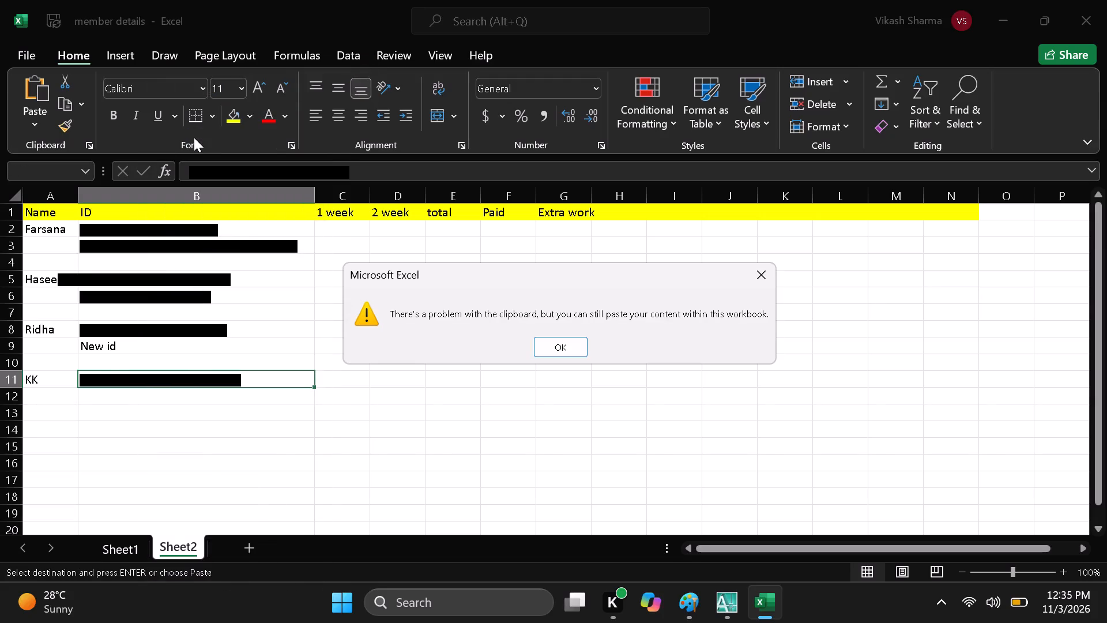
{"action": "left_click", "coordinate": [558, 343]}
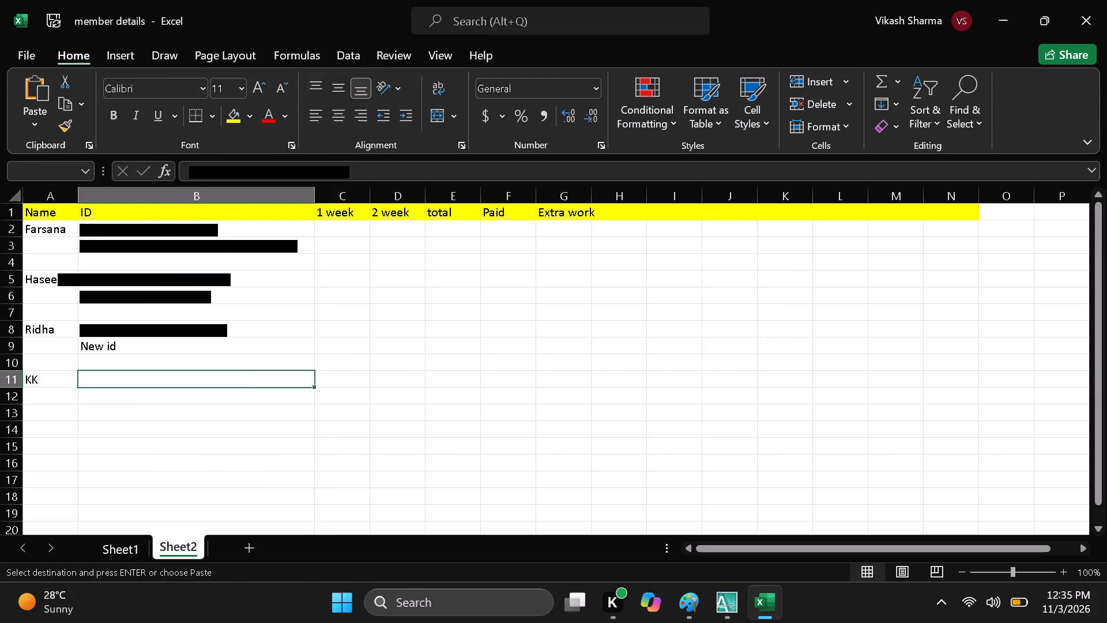
Paste the copied working email into cell B11 on Sheet2, under ID in the KK row.
{"action": "right_click", "coordinate": [271, 378]}
{"action": "left_click", "coordinate": [271, 378]}
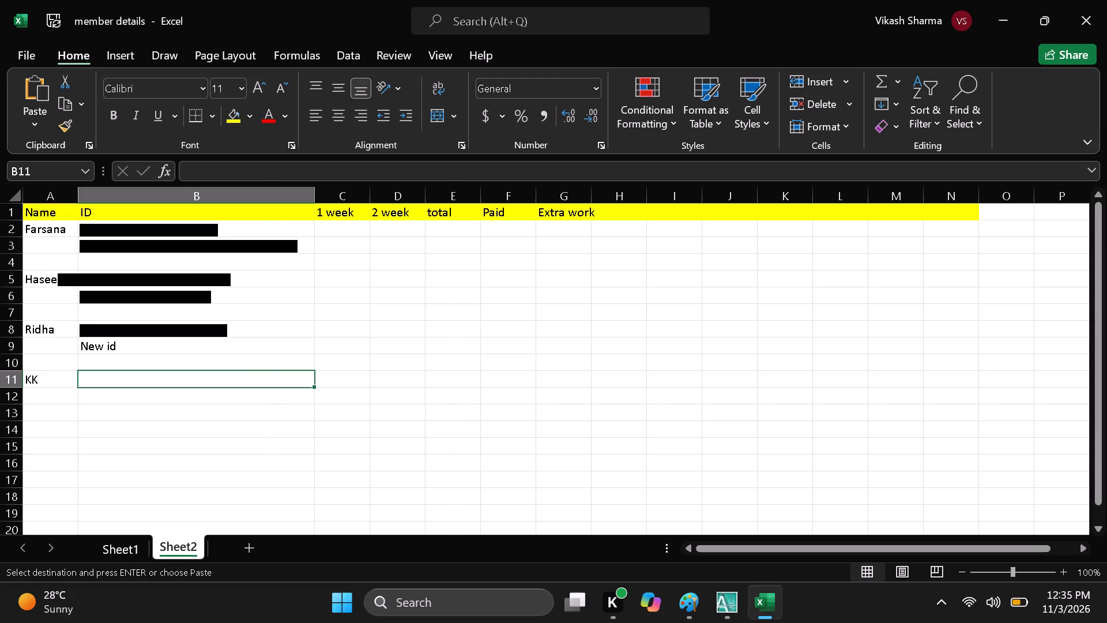
{"action": "right_click", "coordinate": [257, 380]}
{"action": "left_click", "coordinate": [257, 380]}
{"action": "right_click", "coordinate": [257, 380]}
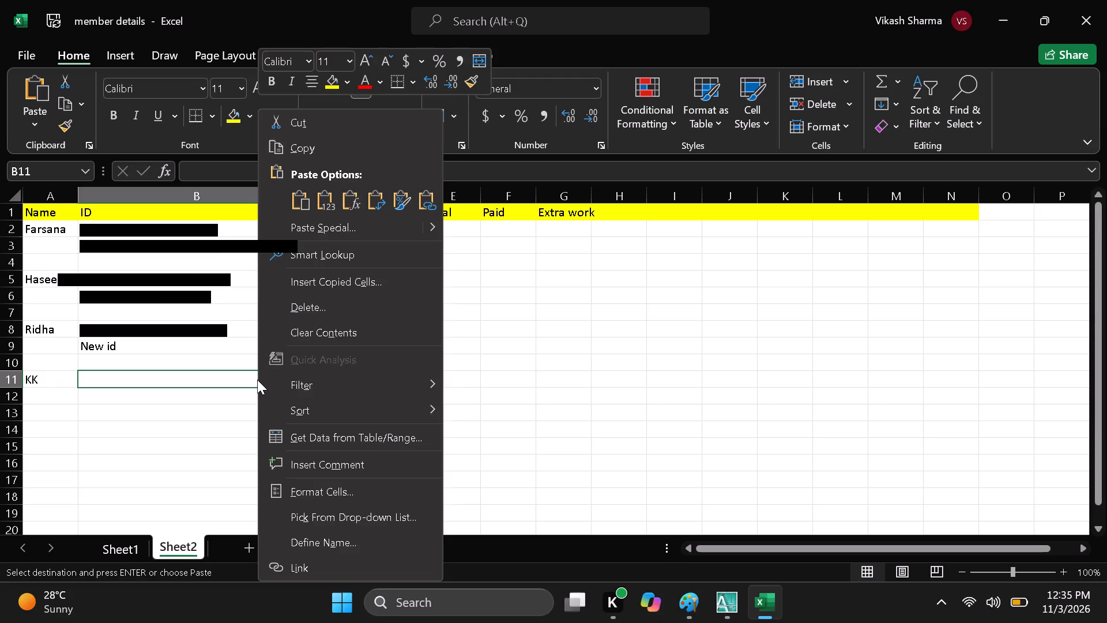
{"action": "left_click", "coordinate": [303, 195]}
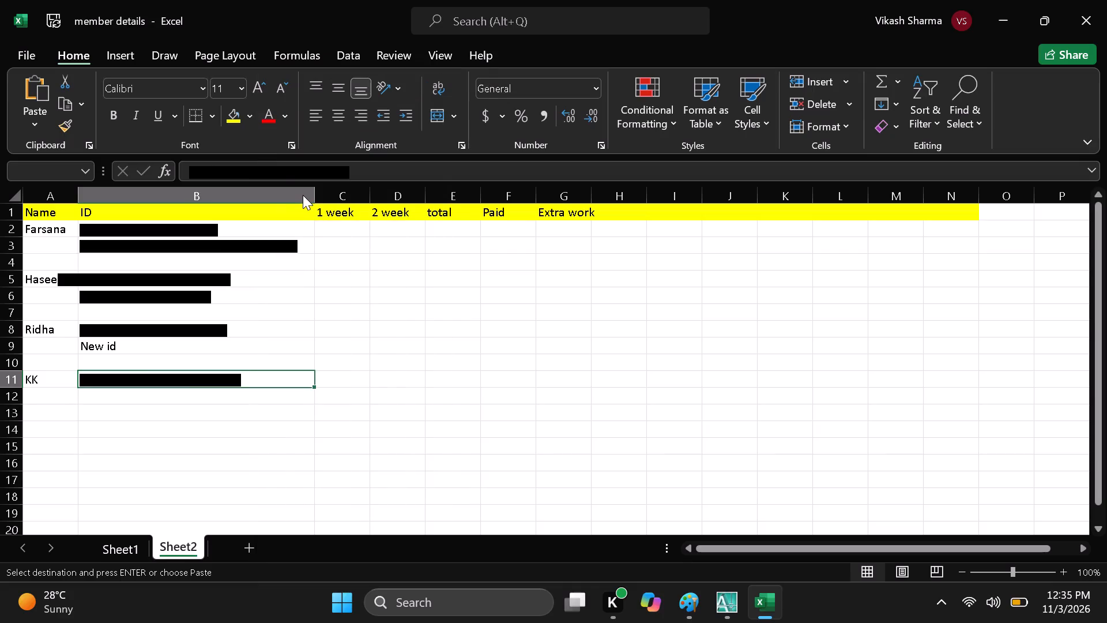
{"action": "key", "text": "Return"}
{"action": "key", "text": "Return"}
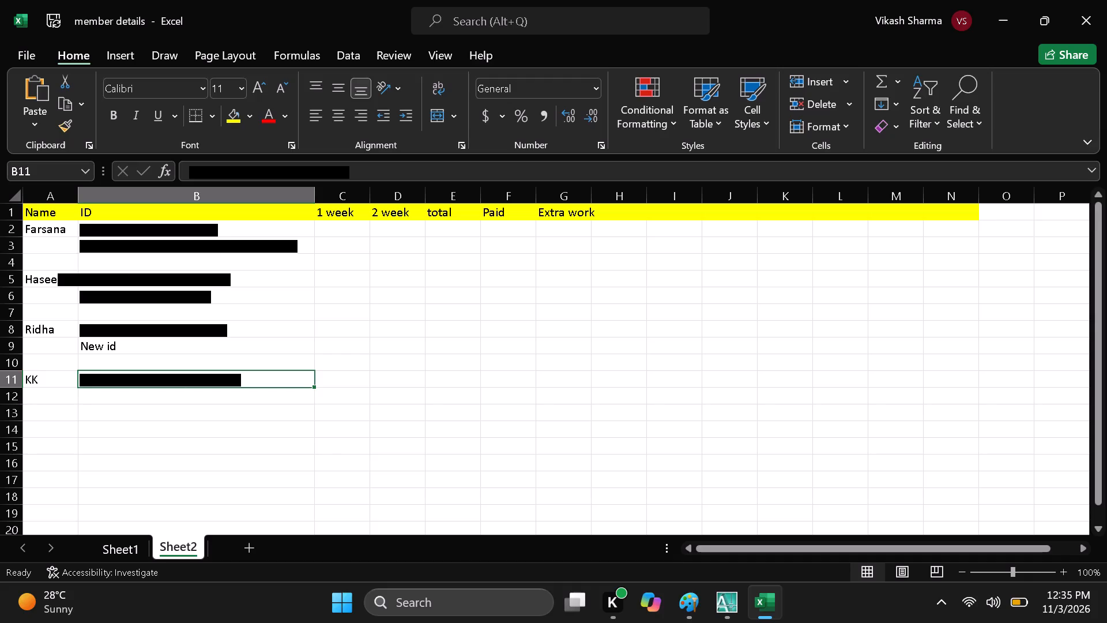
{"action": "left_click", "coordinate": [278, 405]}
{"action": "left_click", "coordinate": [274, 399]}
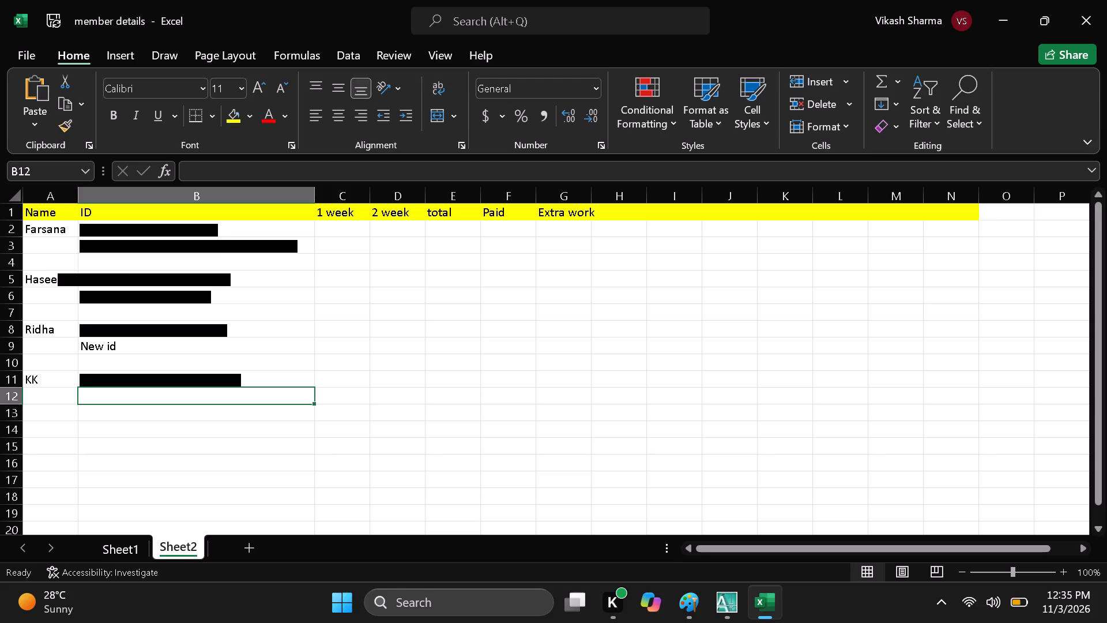
Replace the column header in cell C1 on Sheet2, next to ID, with "Reading and convesation".
{"action": "left_click", "coordinate": [351, 211]}
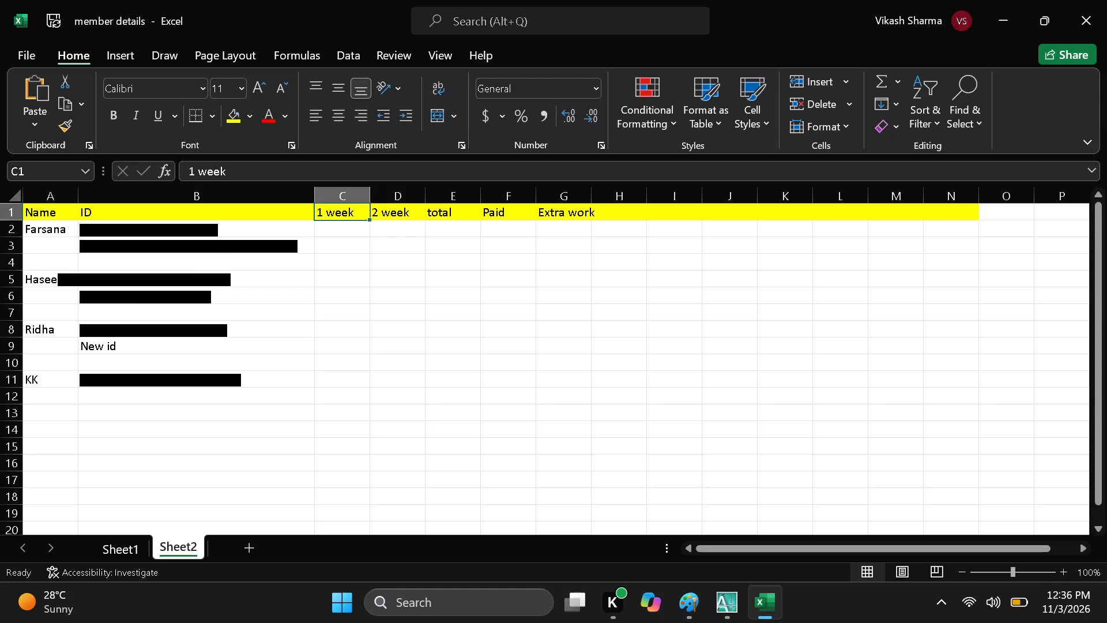
{"action": "key", "text": "BackSpace"}
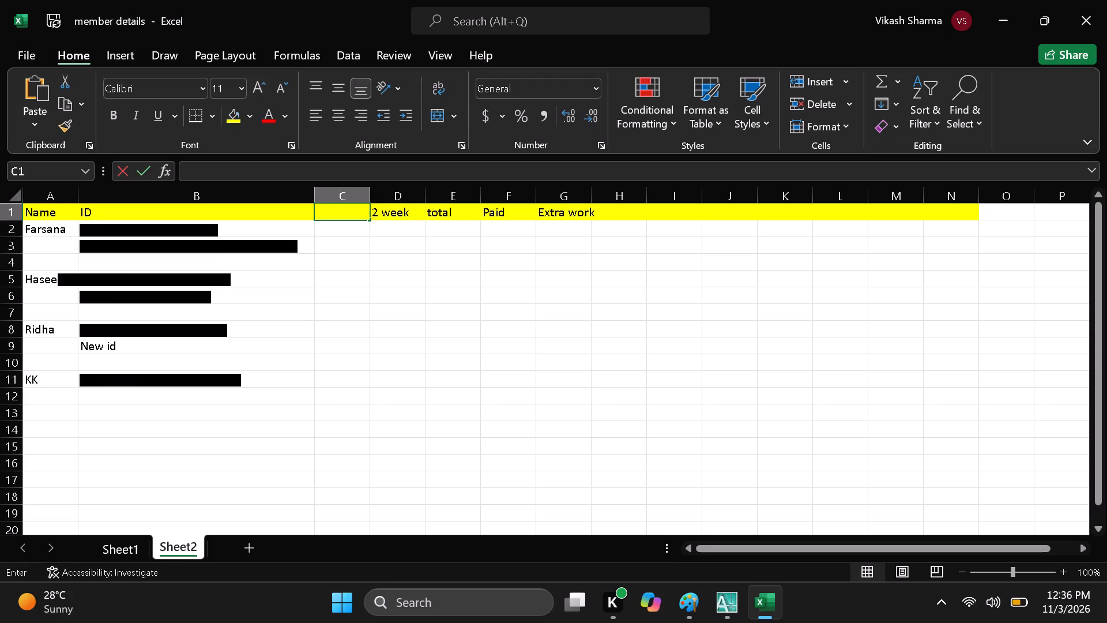
{"action": "type", "text": "eading"}
{"action": "key", "text": "space"}
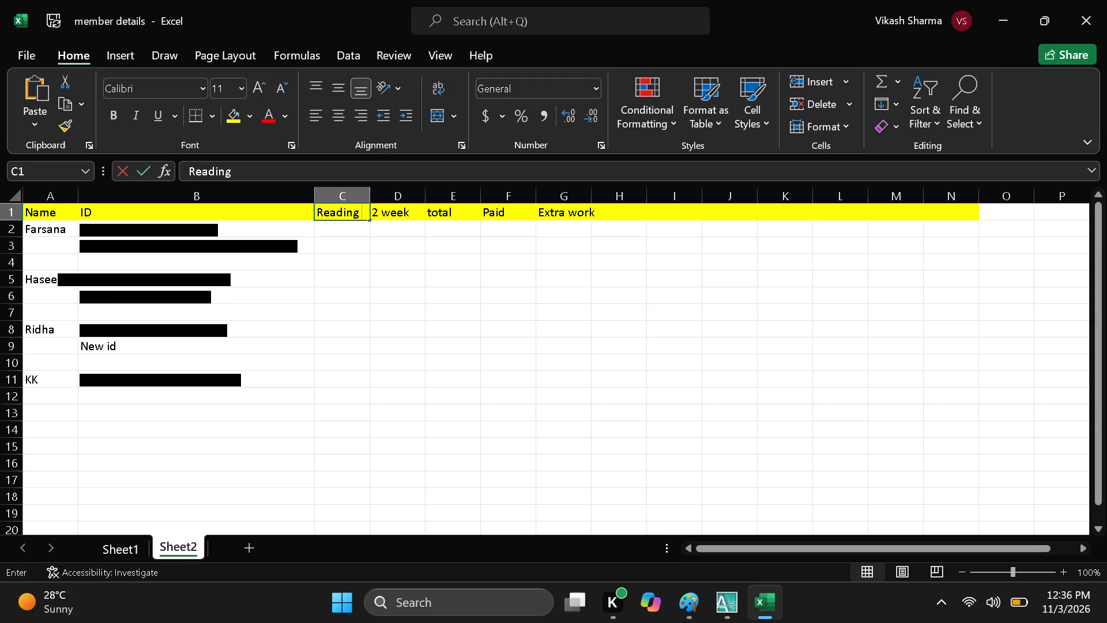
{"action": "type", "text": "and"}
{"action": "key", "text": "space"}
{"action": "key", "text": "c"}
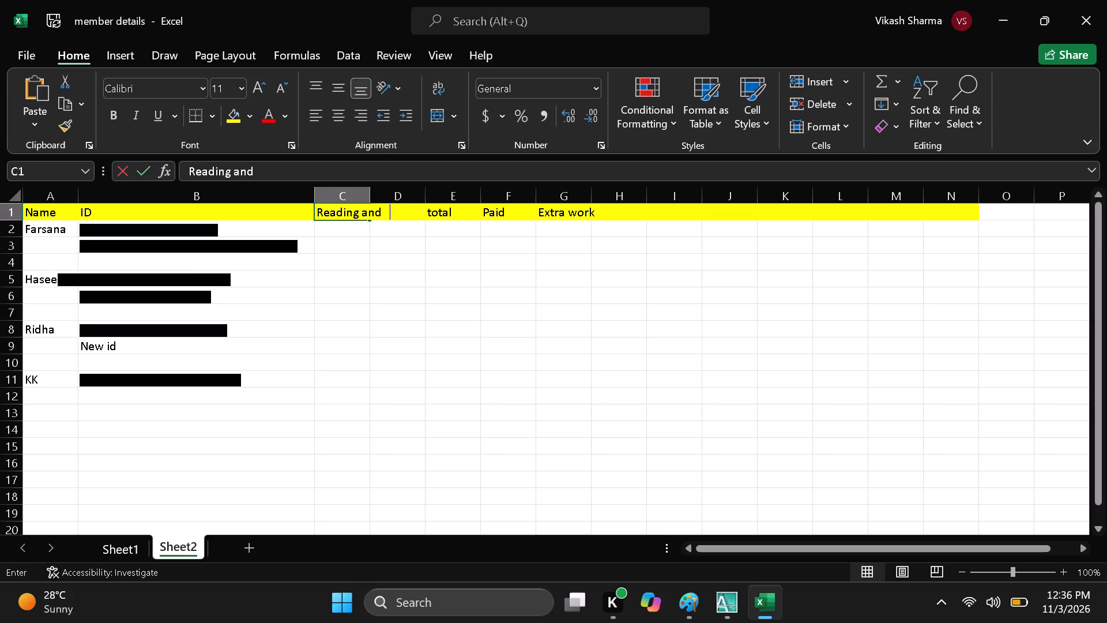
{"action": "type", "text": "onvesation"}
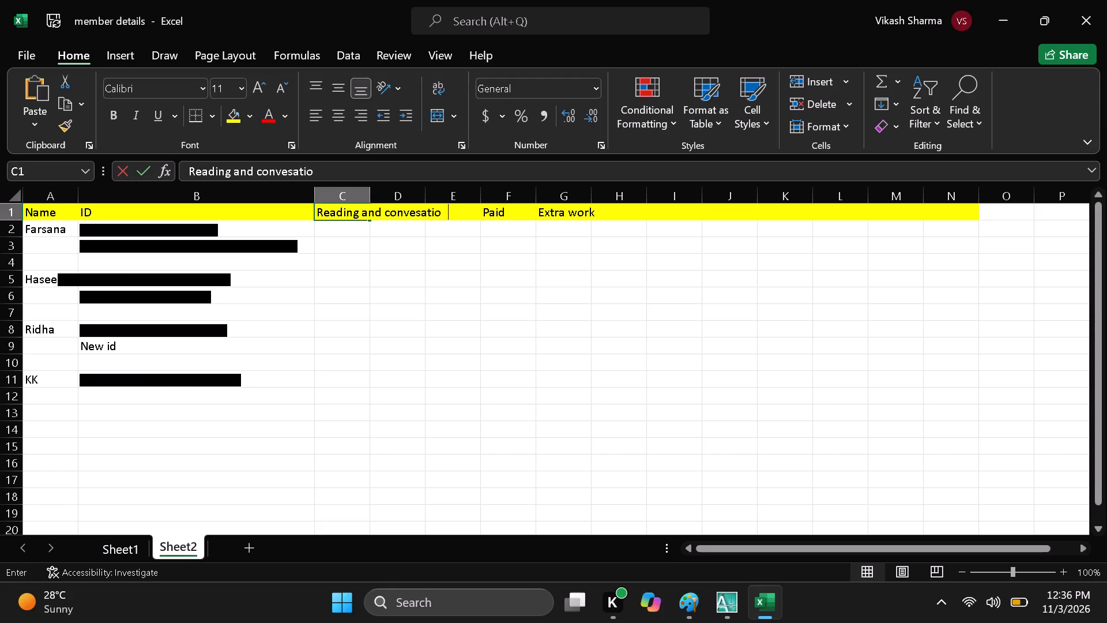
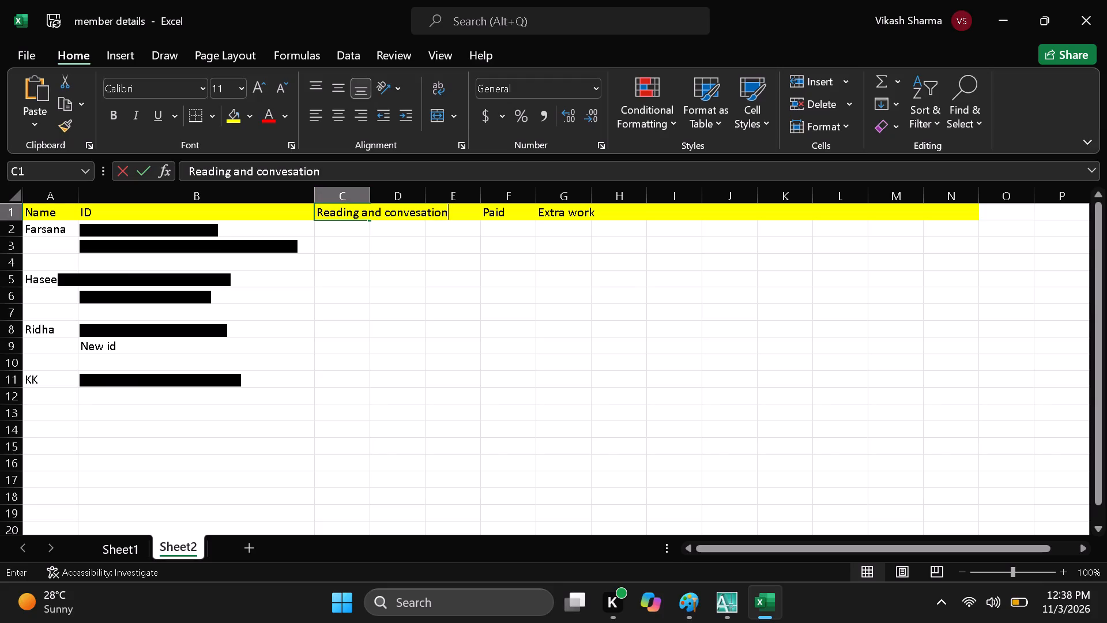
Widen column C on Sheet2 until the full "Reading and convesation" header fits inside it.
{"action": "left_click", "coordinate": [332, 234]}
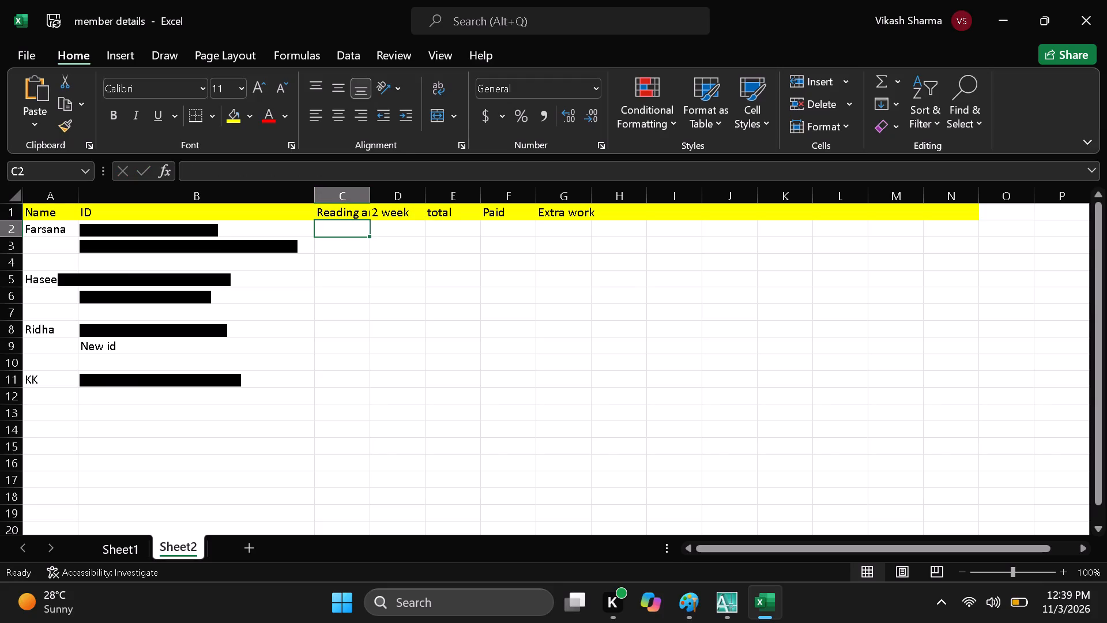
{"action": "left_click_drag", "start_coordinate": [372, 196], "coordinate": [446, 186]}
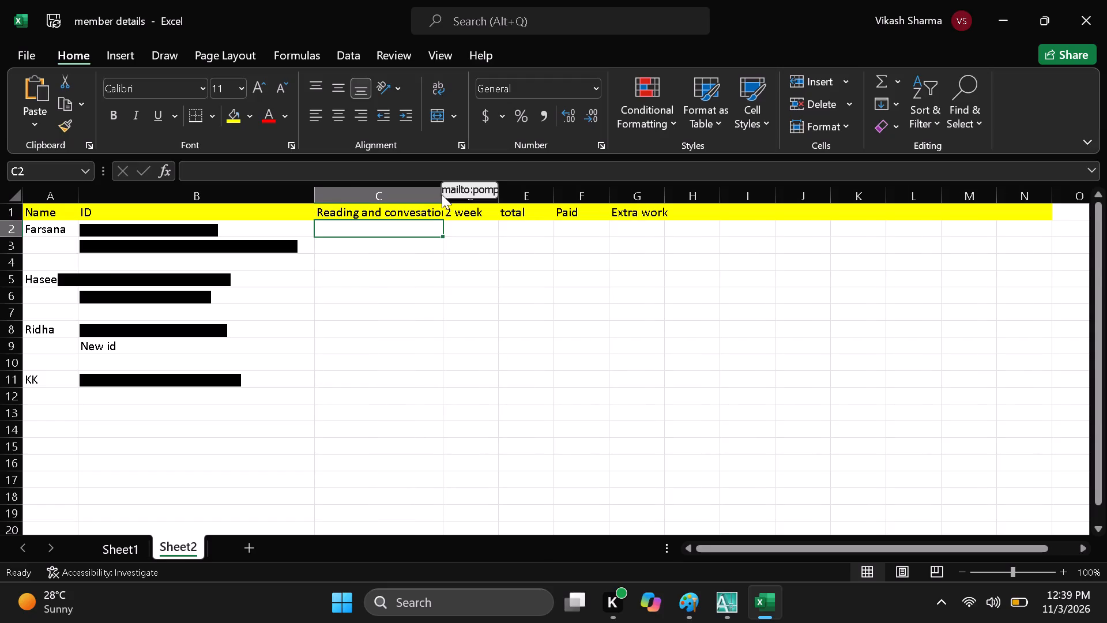
{"action": "left_click_drag", "start_coordinate": [444, 194], "coordinate": [477, 189]}
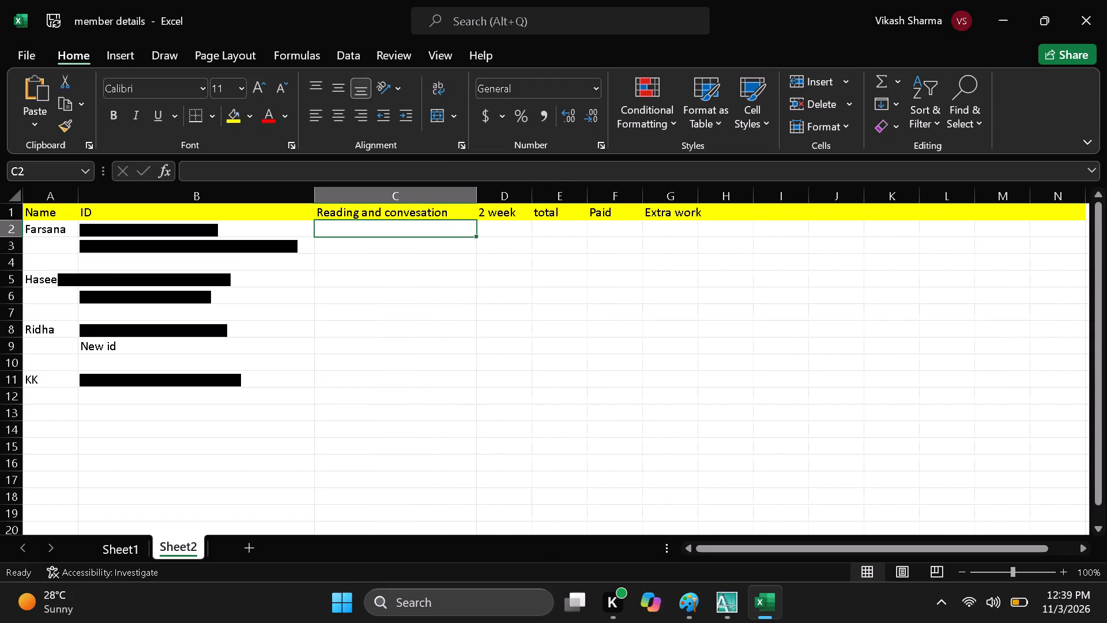
{"action": "left_click", "coordinate": [477, 189]}
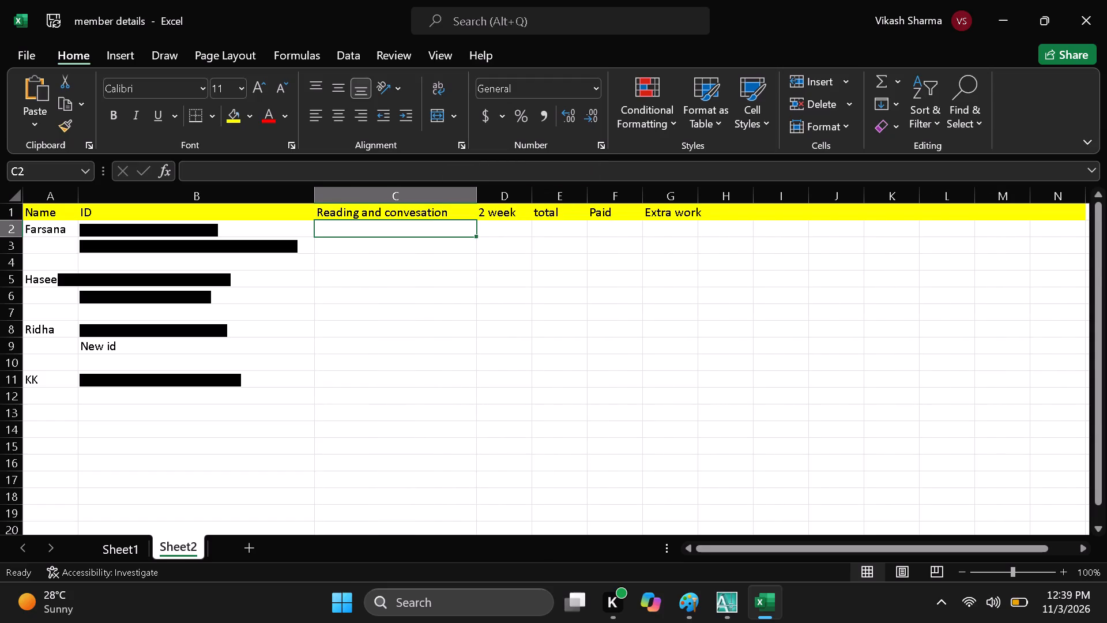
Fill in Farsana's two ID rows under Reading and convesation: "reading" in C2 and "reading,conversation" in C3.
{"action": "left_click", "coordinate": [353, 250]}
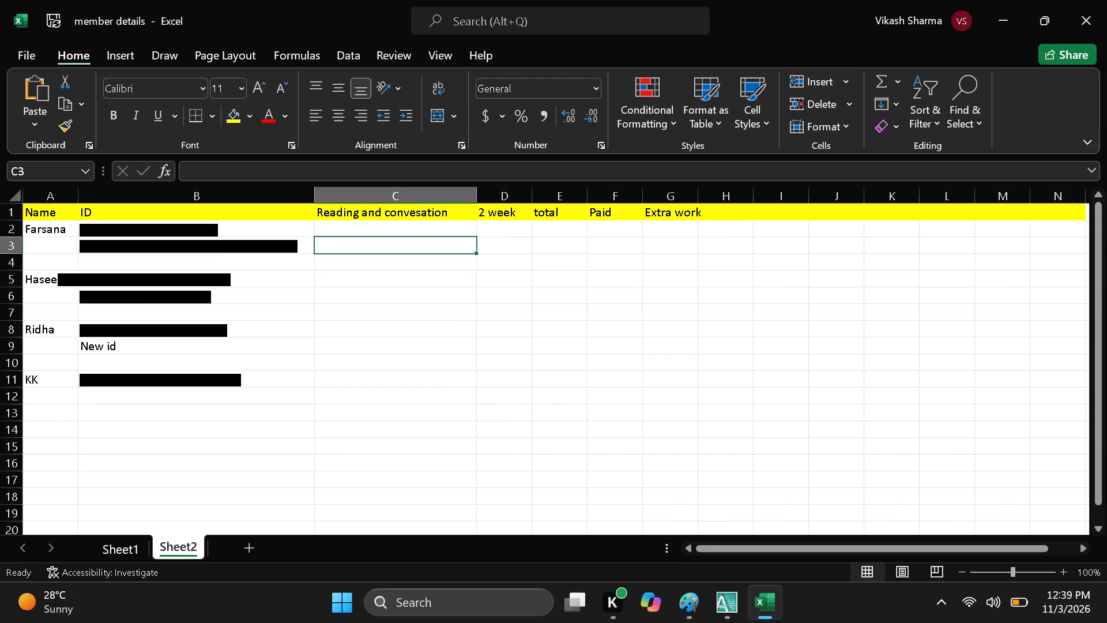
{"action": "left_click", "coordinate": [369, 229]}
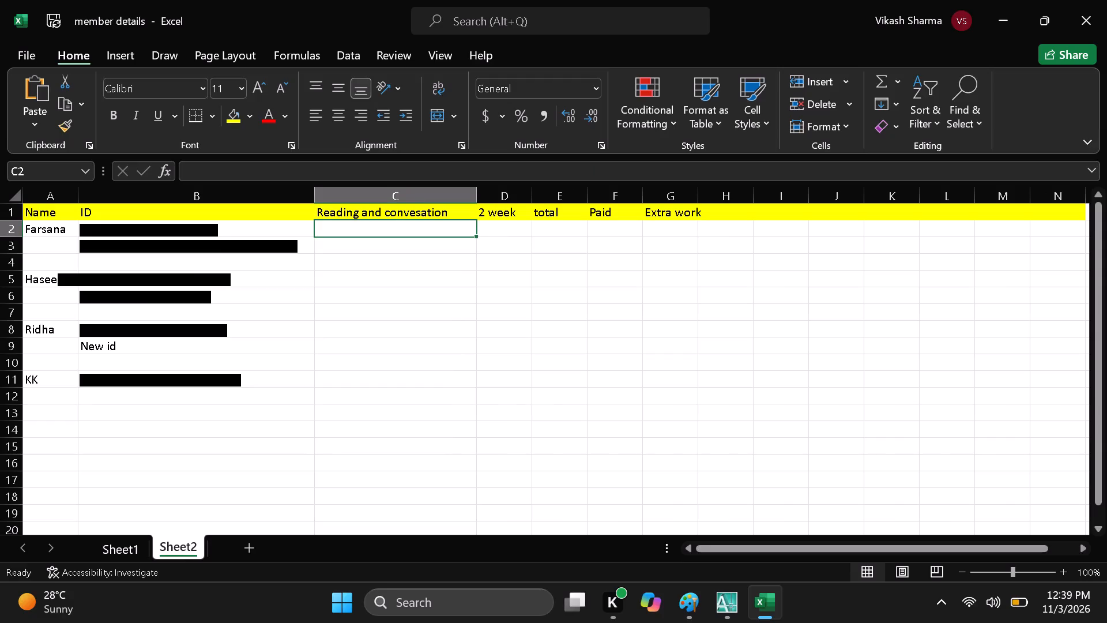
{"action": "type", "text": "reading"}
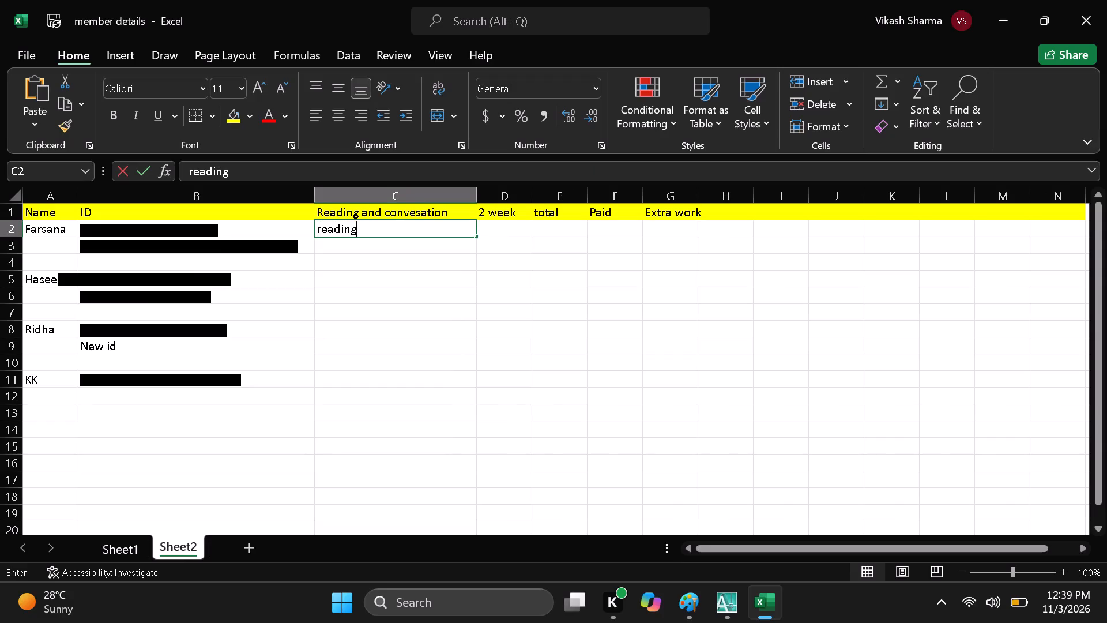
{"action": "left_click", "coordinate": [355, 246]}
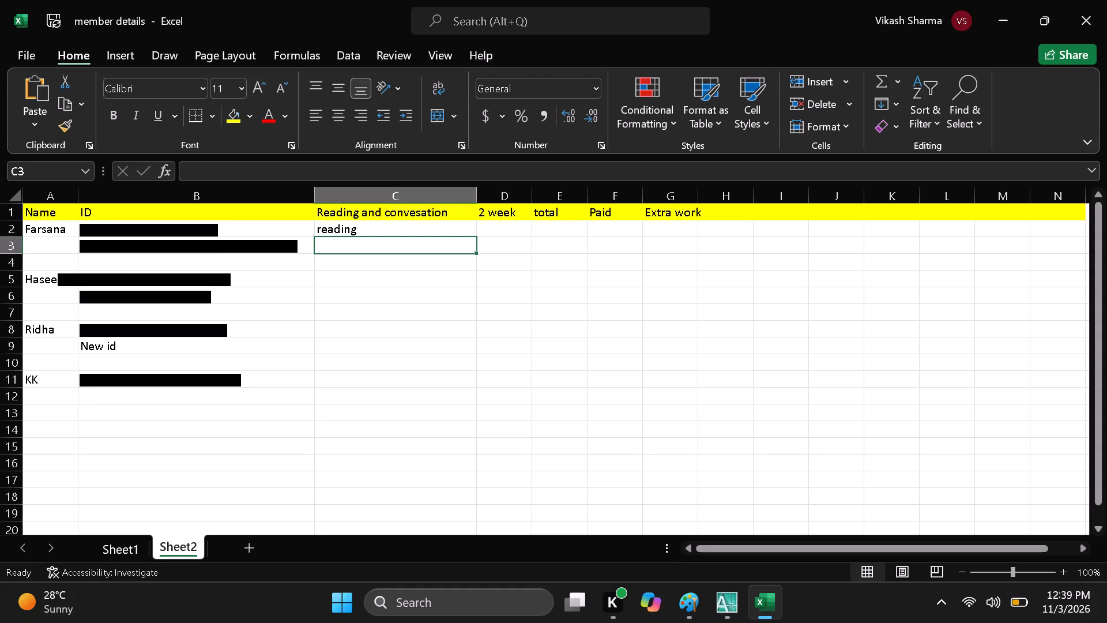
{"action": "type", "text": "reading"}
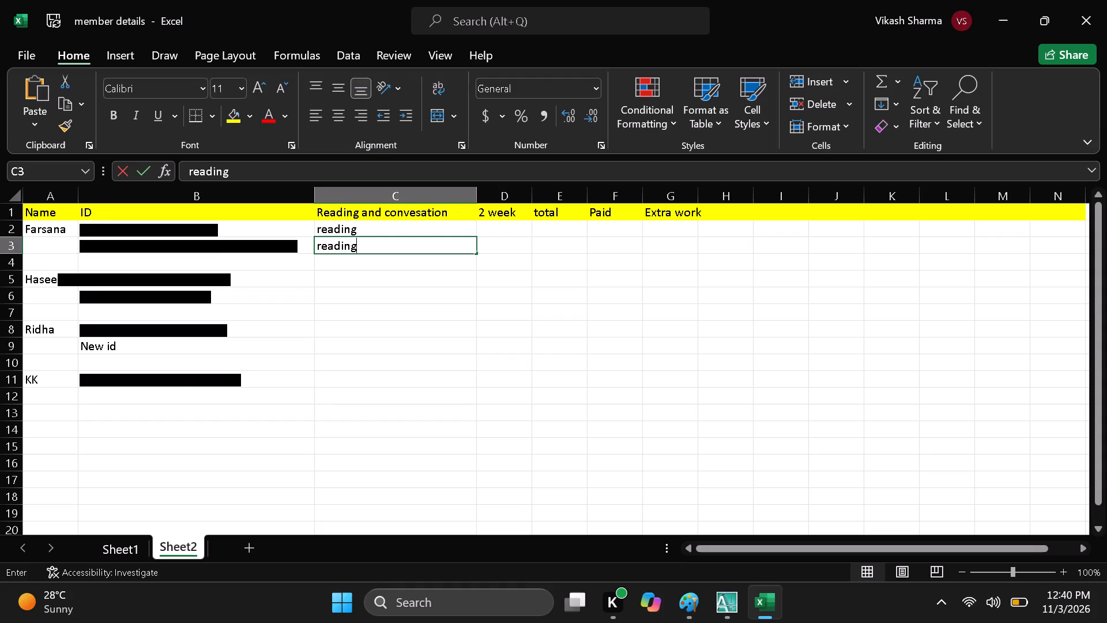
{"action": "key", "text": "comma"}
{"action": "type", "text": "conversation"}
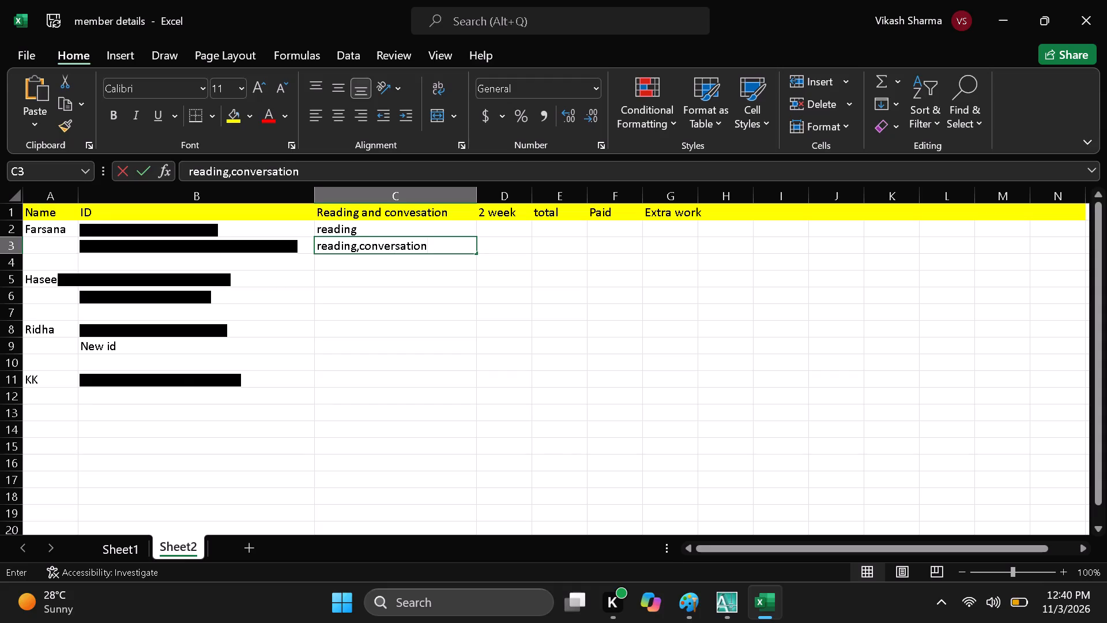
Enter "reading,conversation" in cells C5 and C6 for the two ID rows of the member below Farsana.
{"action": "left_click", "coordinate": [362, 279]}
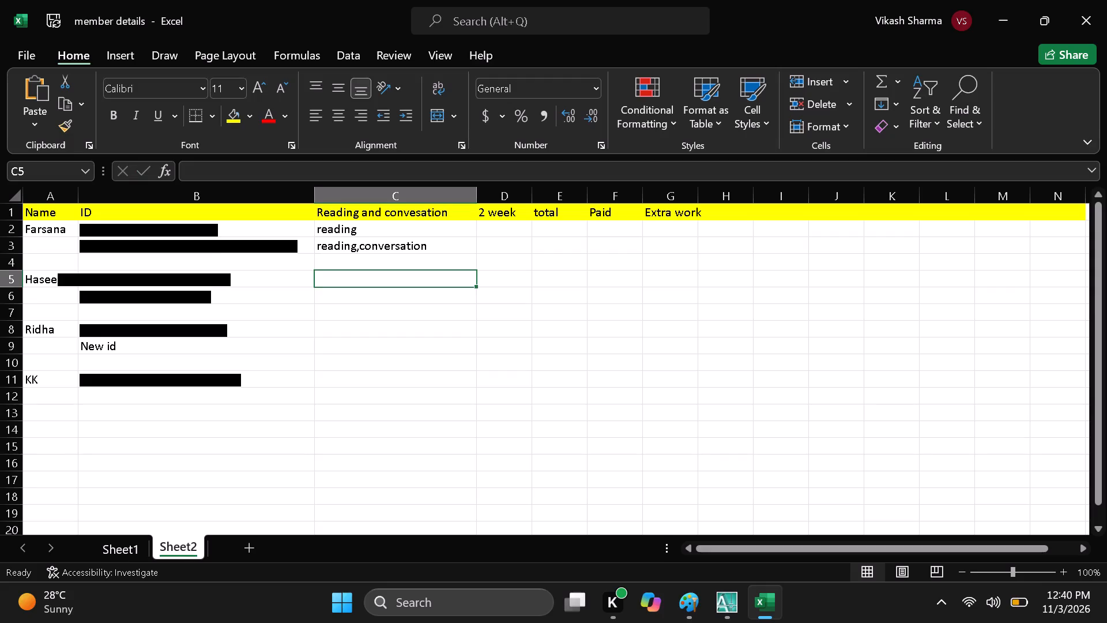
{"action": "type", "text": "reading"}
{"action": "type", "text": ",conversation"}
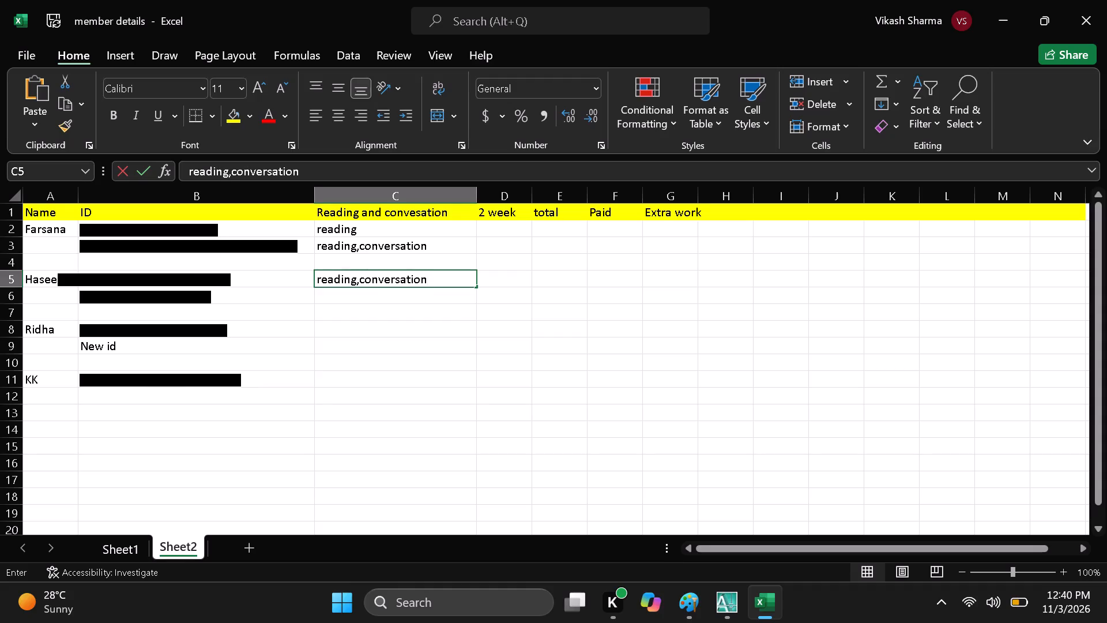
{"action": "left_click", "coordinate": [361, 300]}
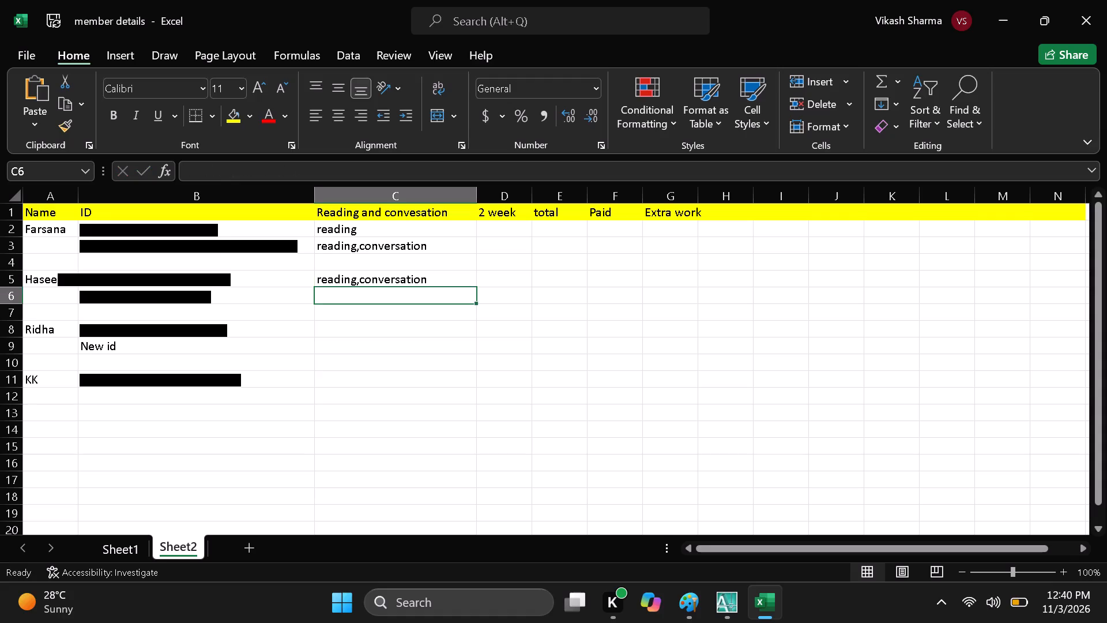
{"action": "type", "text": "rea"}
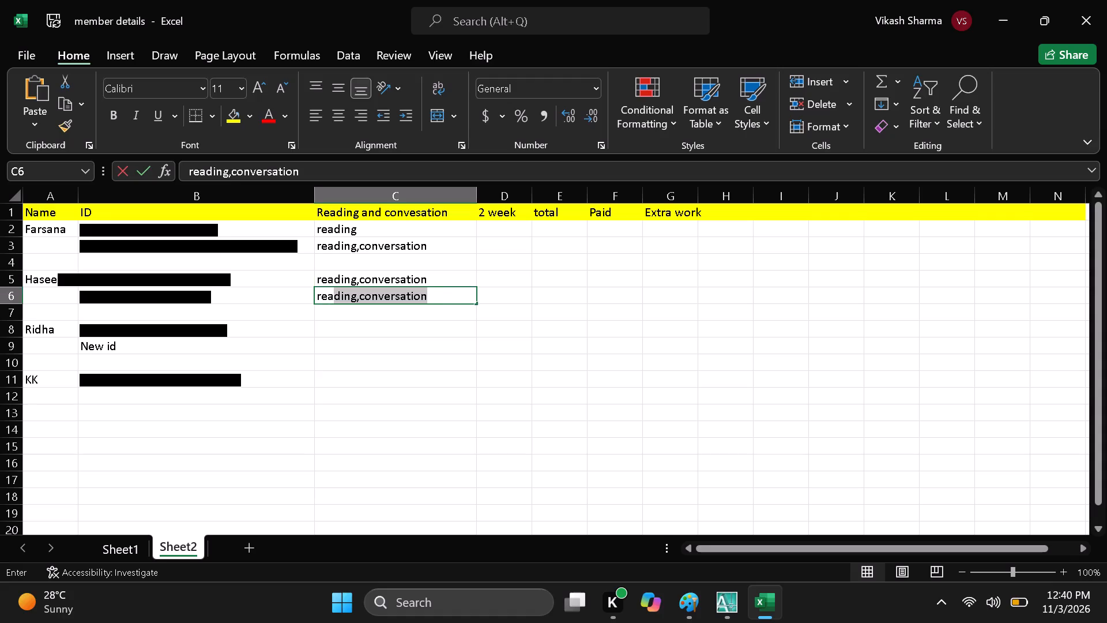
{"action": "key", "text": "Return"}
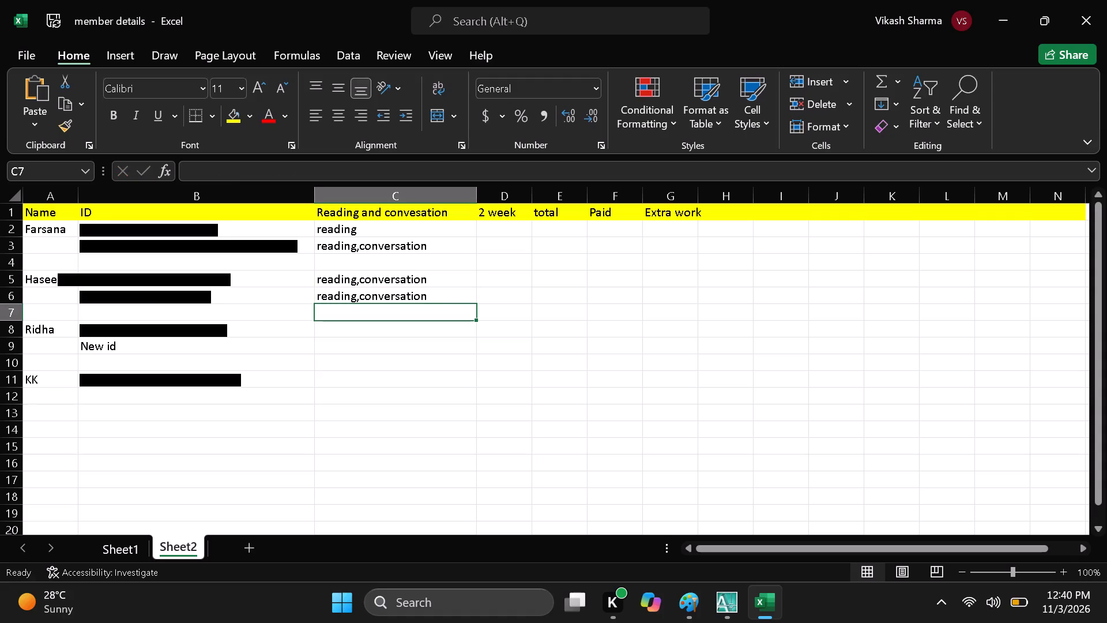
Enter "reading,conversation" in cell C8 for Ridha's first ID row.
{"action": "left_click", "coordinate": [352, 324]}
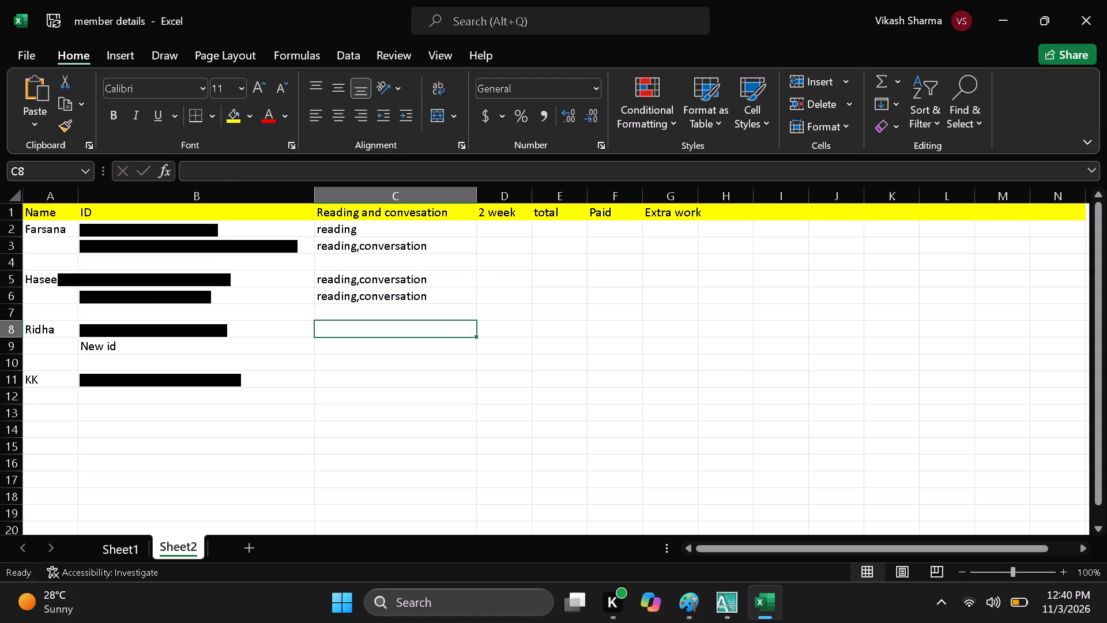
{"action": "type", "text": "reading"}
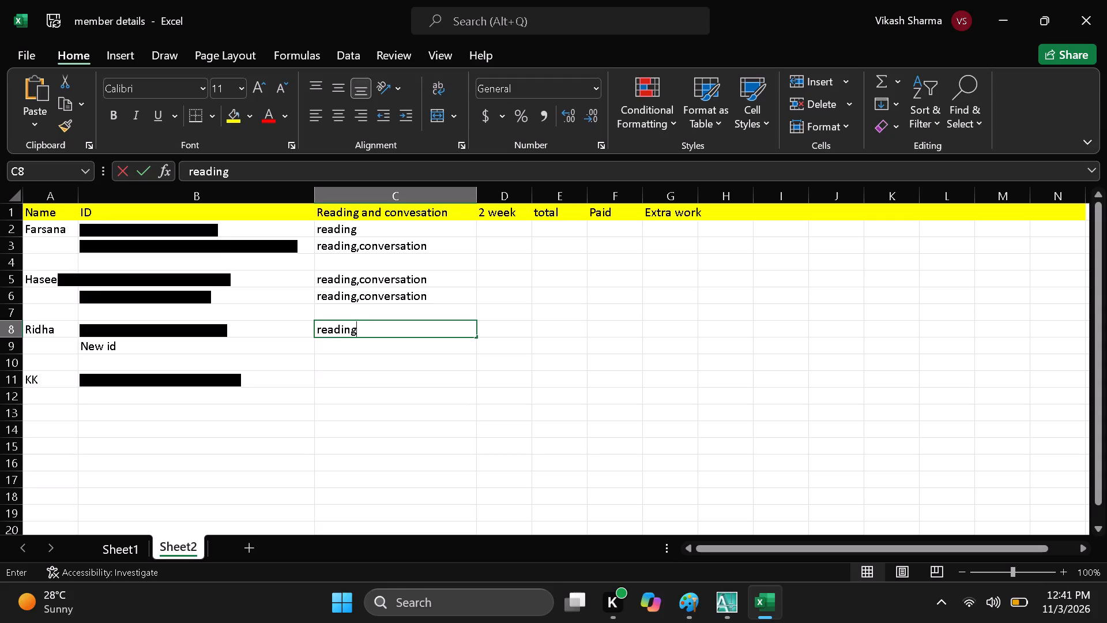
{"action": "key", "text": "comma"}
{"action": "key", "text": "c"}
{"action": "type", "text": "on"}
{"action": "type", "text": "versation"}
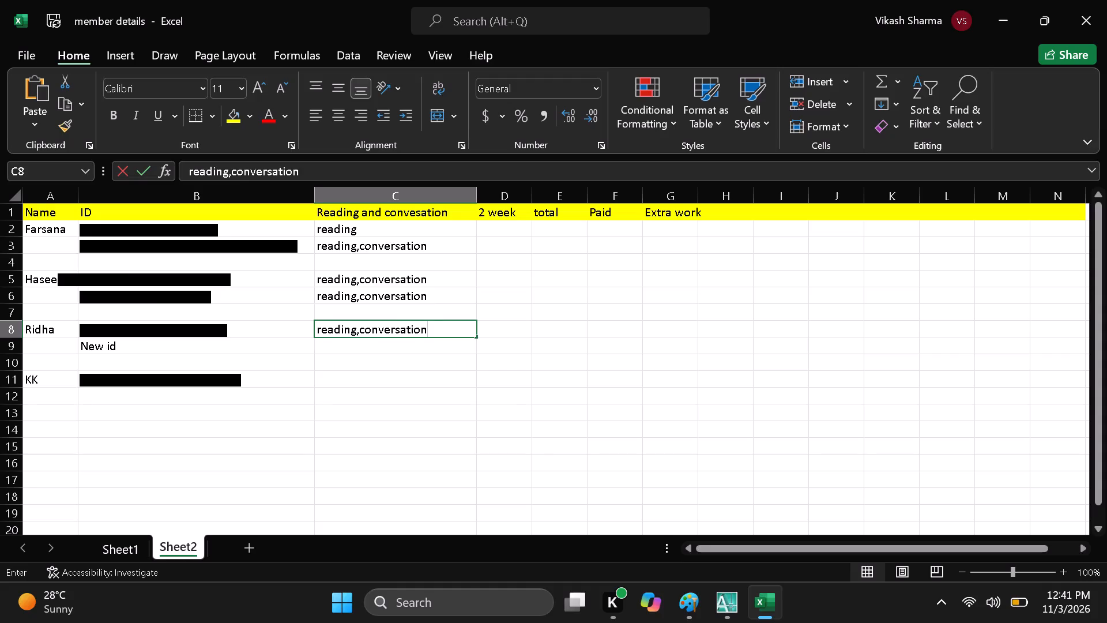
Enter "reading,conversation" in cell C11 for the KK row.
{"action": "left_click", "coordinate": [386, 375]}
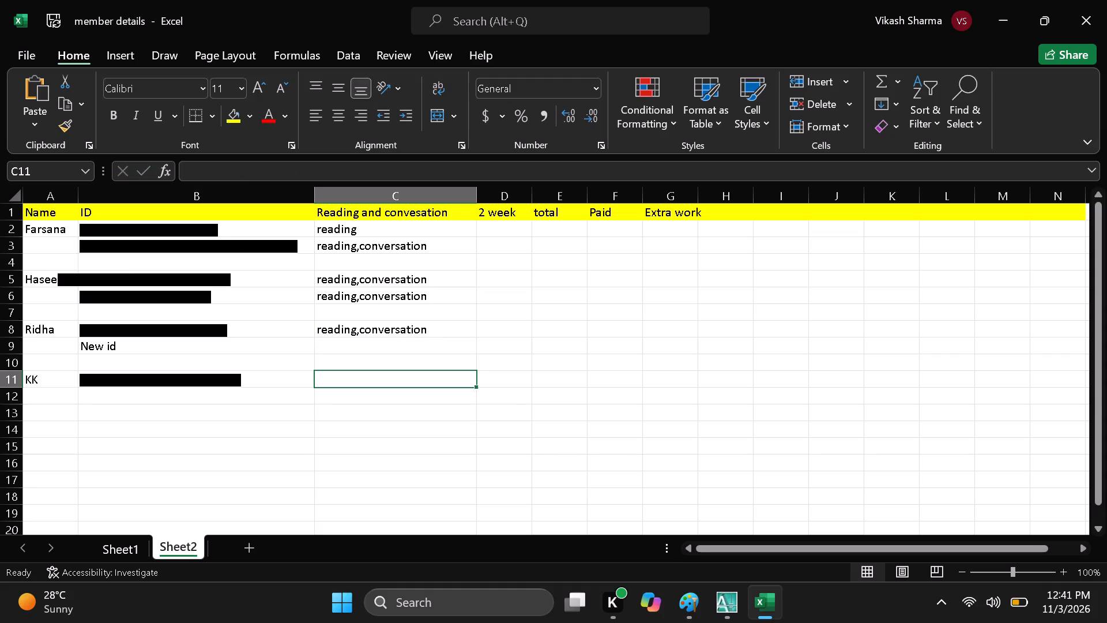
{"action": "type", "text": "rea"}
{"action": "type", "text": "ding"}
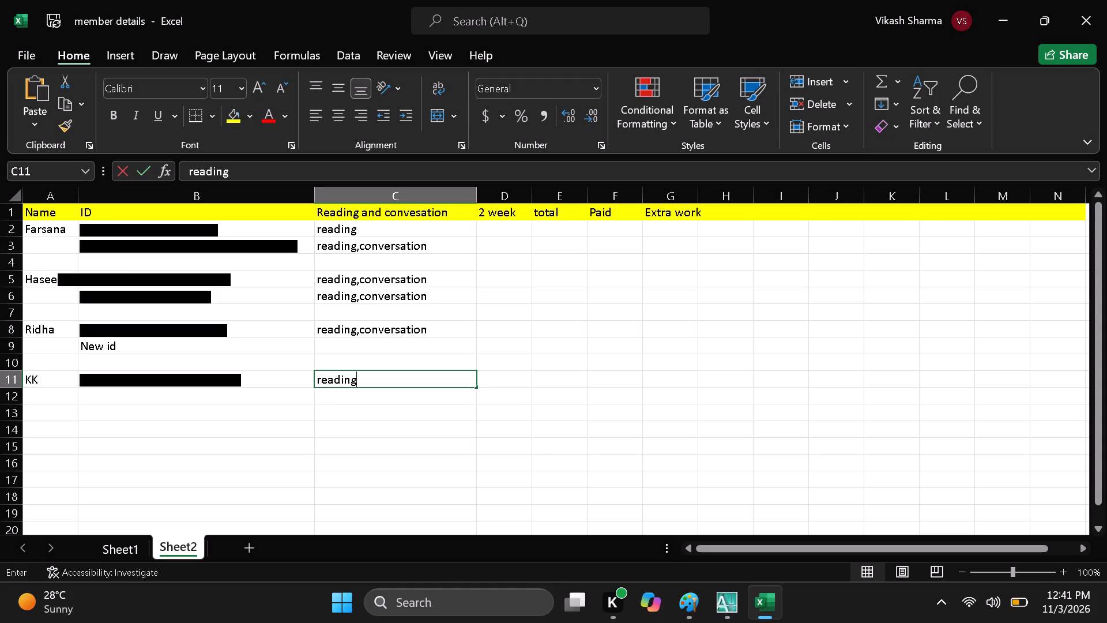
{"action": "key", "text": "comma"}
{"action": "type", "text": "conversat"}
{"action": "type", "text": "ion"}
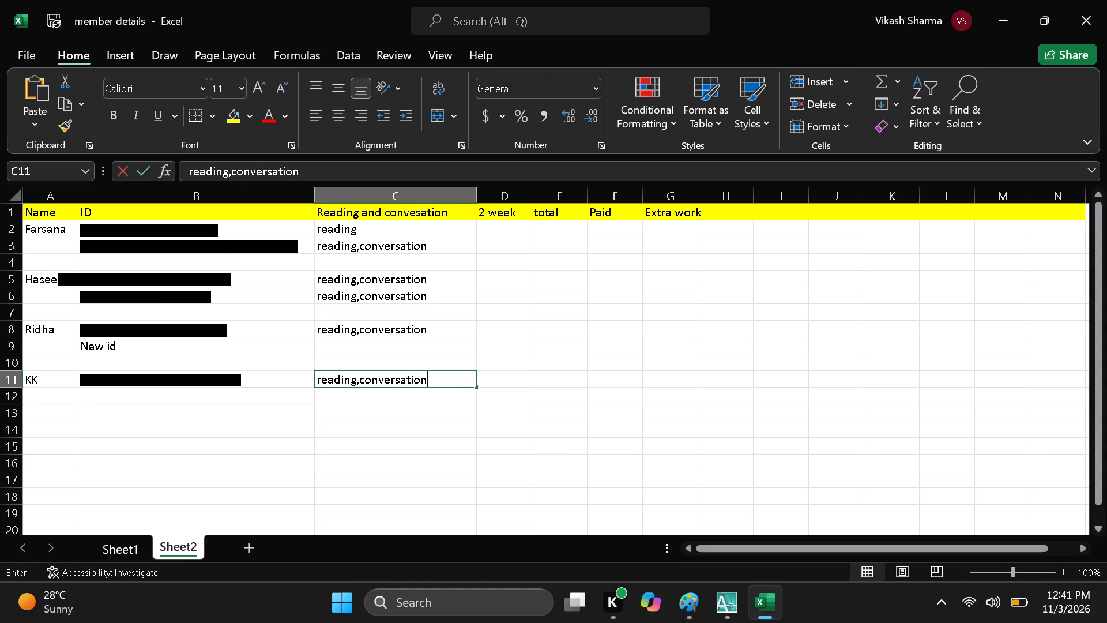
{"action": "left_click", "coordinate": [506, 237]}
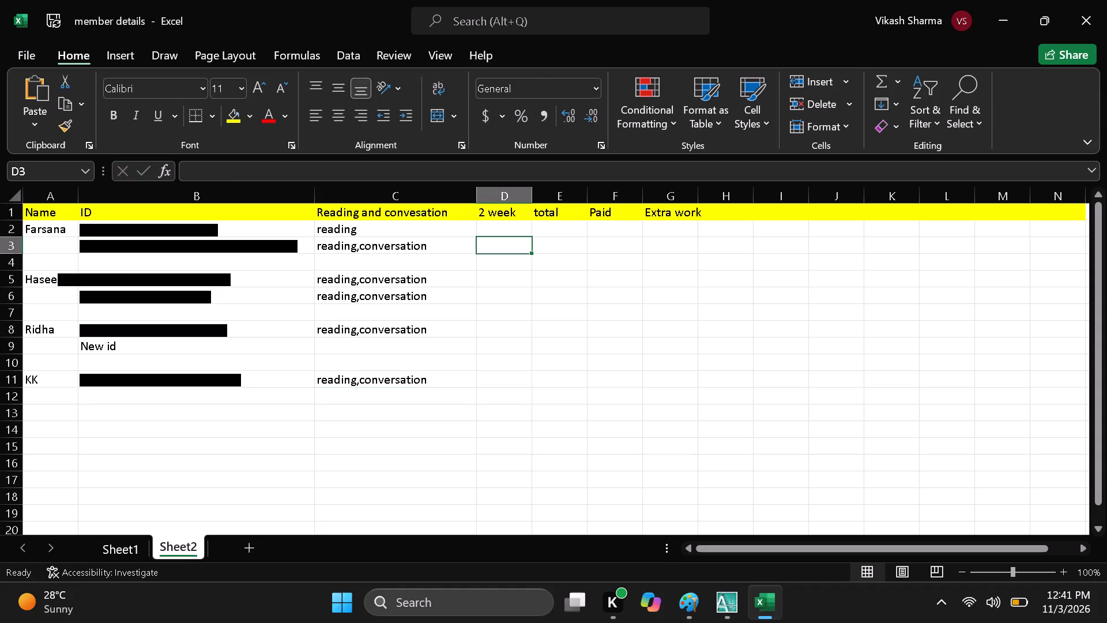